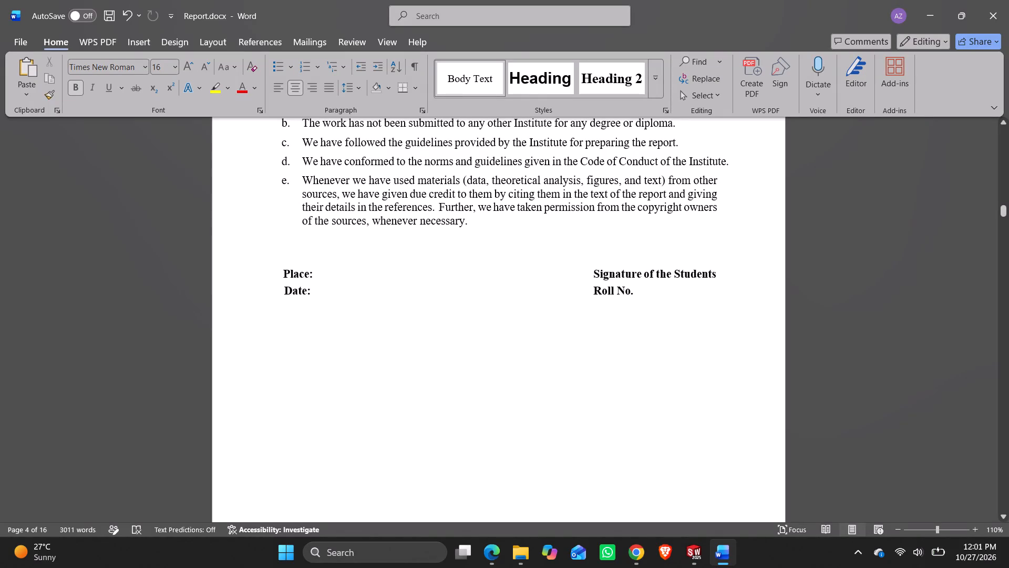
Replace the period after "Roll No" in the Declaration's signature block with a colon.
{"action": "scroll", "coordinate": [332, 214], "scroll_direction": "up", "scroll_amount": 1}
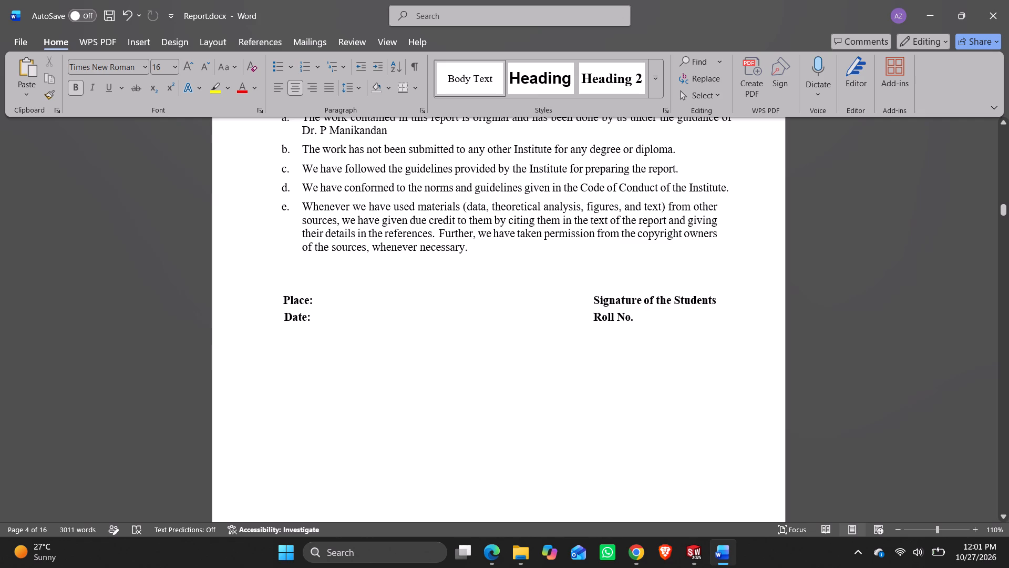
{"action": "left_click", "coordinate": [632, 321]}
{"action": "left_click", "coordinate": [650, 321]}
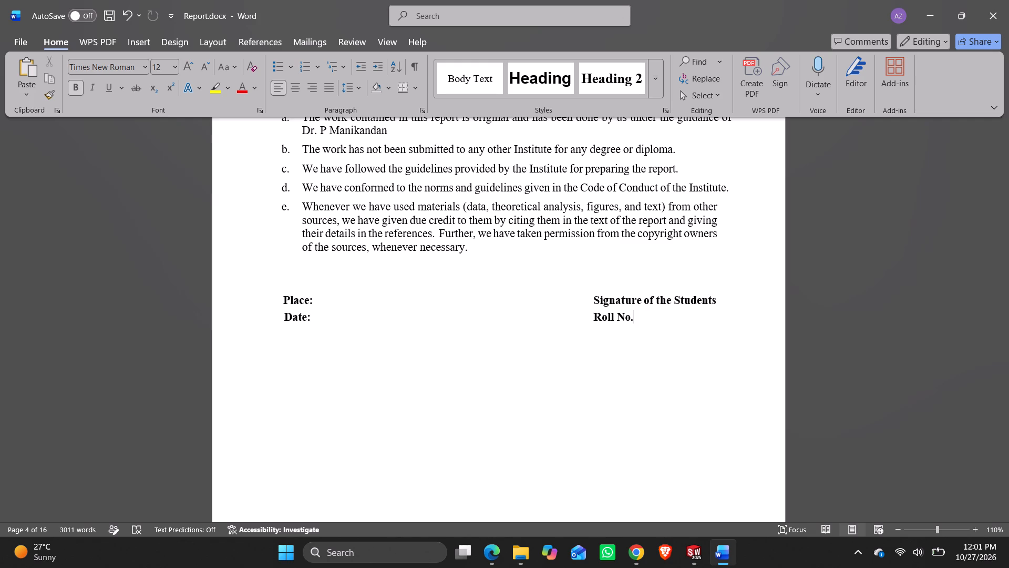
{"action": "key", "text": "BackSpace"}
{"action": "key", "text": "period"}
{"action": "key", "text": "BackSpace"}
{"action": "key", "text": "shift+colon"}
Accept the grammar correction removing the space before the comma after the first student's name on the Approval Sheet.
{"action": "scroll", "coordinate": [493, 322], "scroll_direction": "down", "scroll_amount": 1}
{"action": "scroll", "coordinate": [435, 249], "scroll_direction": "down", "scroll_amount": 1}
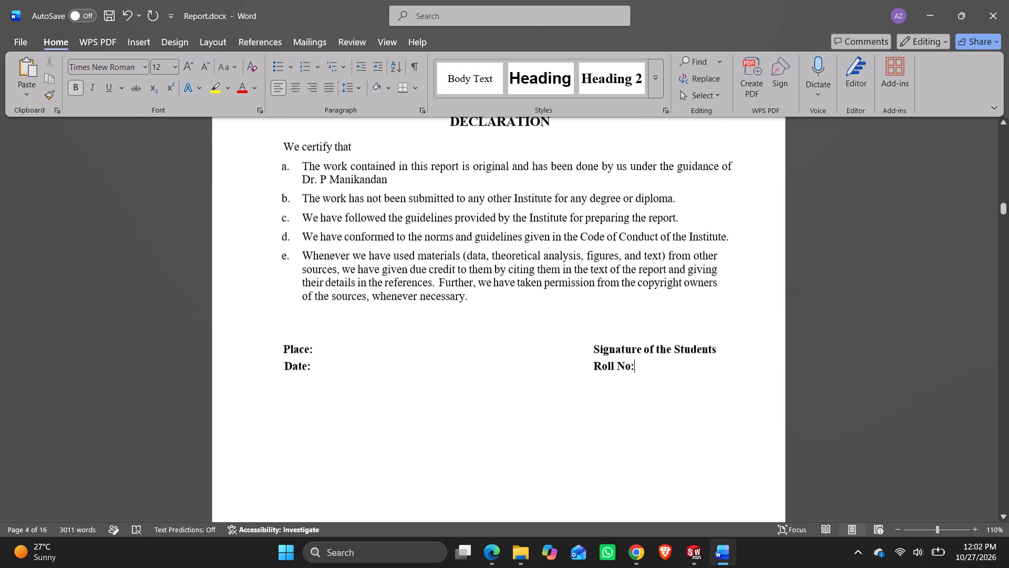
{"action": "scroll", "coordinate": [571, 385], "scroll_direction": "down", "scroll_amount": 2}
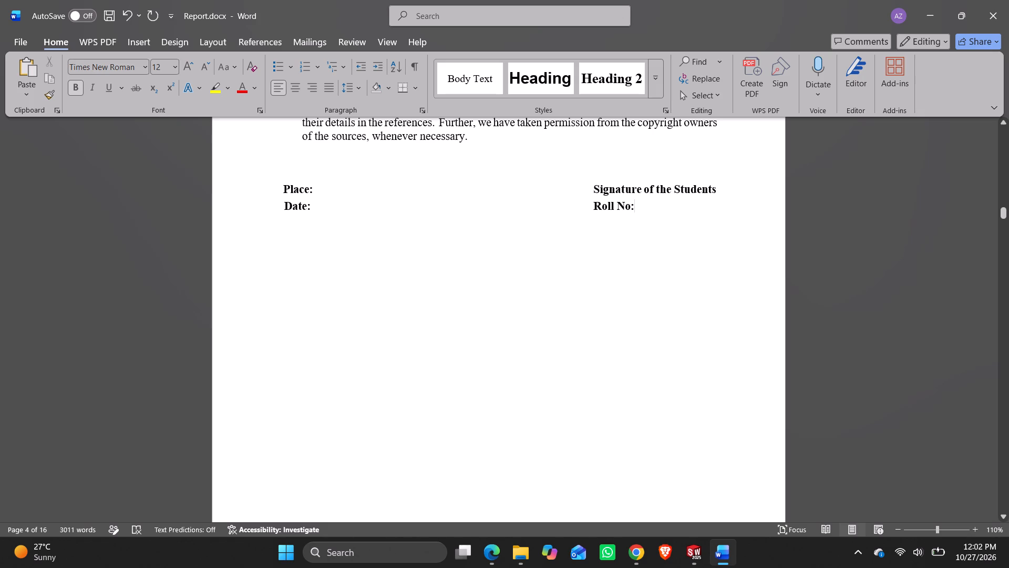
{"action": "scroll", "coordinate": [608, 226], "scroll_direction": "down", "scroll_amount": 4}
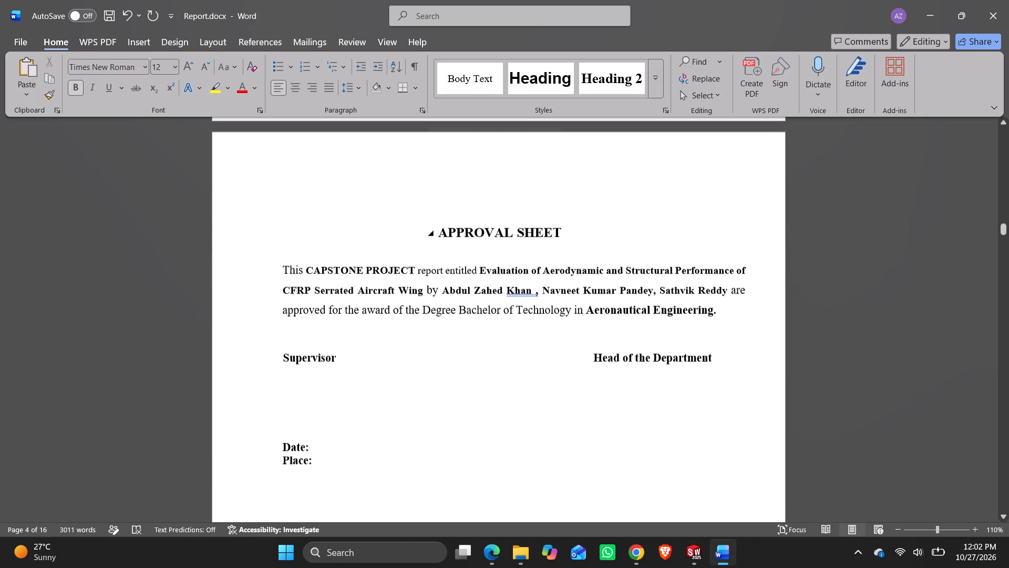
{"action": "left_click", "coordinate": [523, 285]}
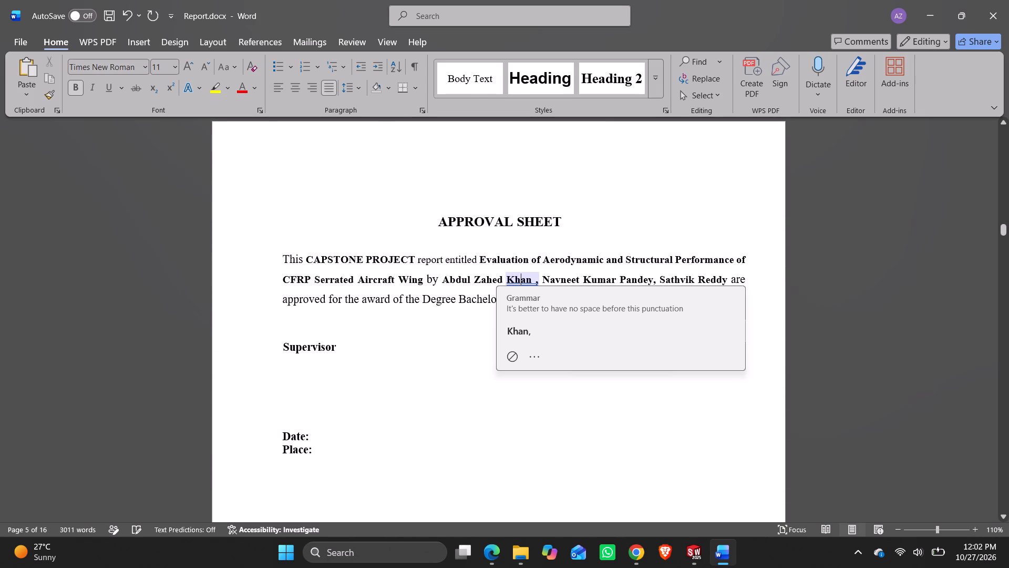
{"action": "left_click", "coordinate": [554, 333]}
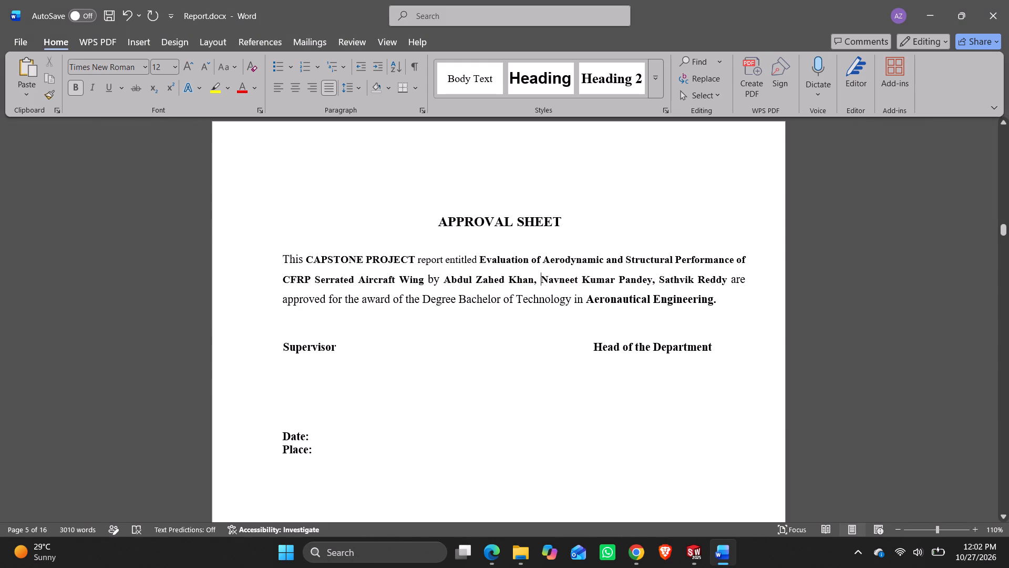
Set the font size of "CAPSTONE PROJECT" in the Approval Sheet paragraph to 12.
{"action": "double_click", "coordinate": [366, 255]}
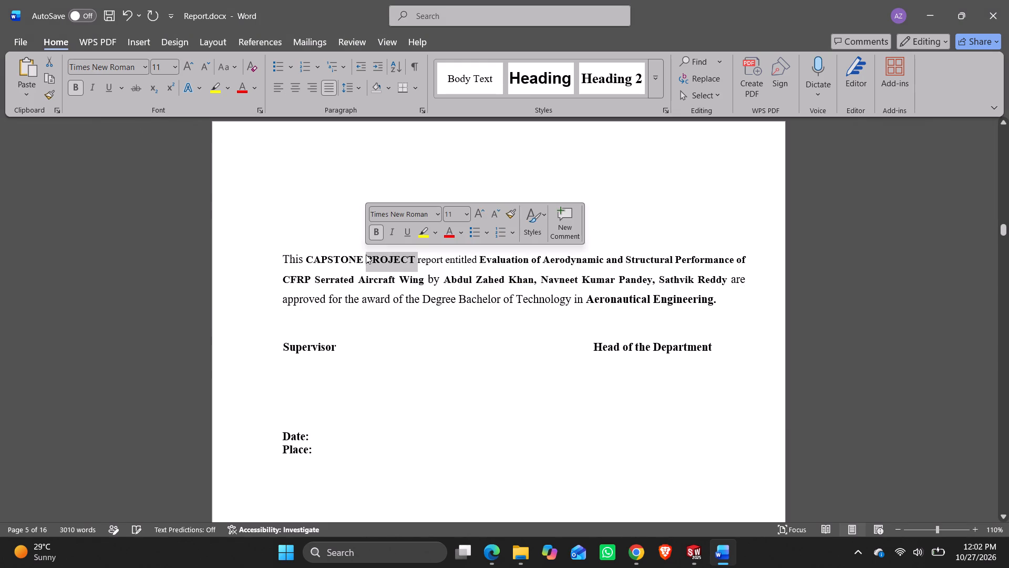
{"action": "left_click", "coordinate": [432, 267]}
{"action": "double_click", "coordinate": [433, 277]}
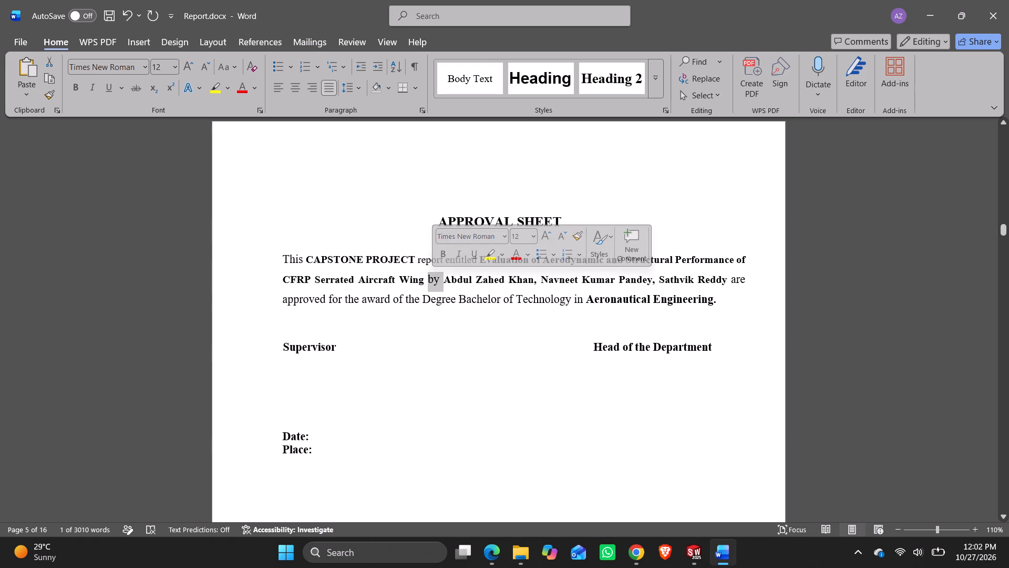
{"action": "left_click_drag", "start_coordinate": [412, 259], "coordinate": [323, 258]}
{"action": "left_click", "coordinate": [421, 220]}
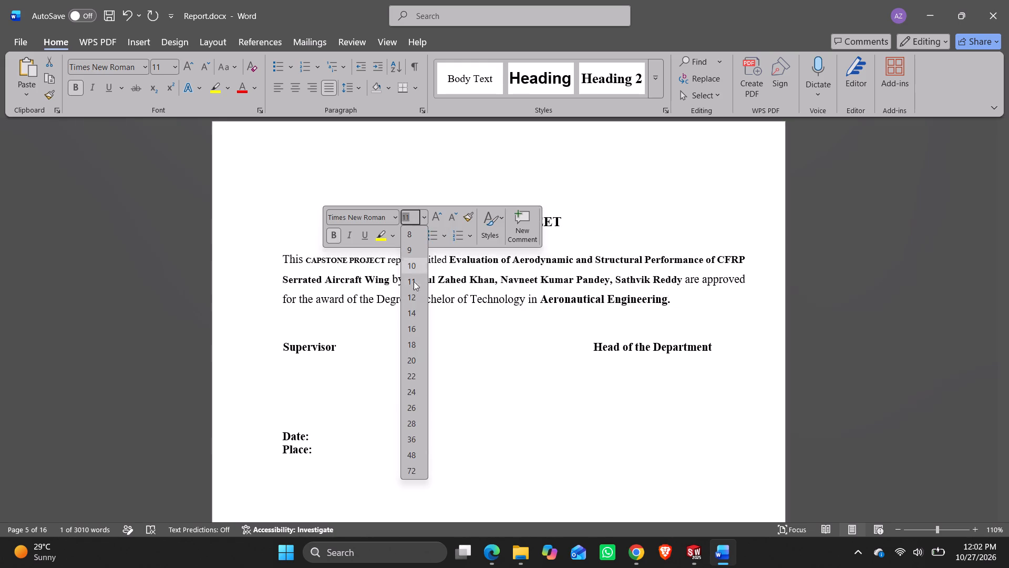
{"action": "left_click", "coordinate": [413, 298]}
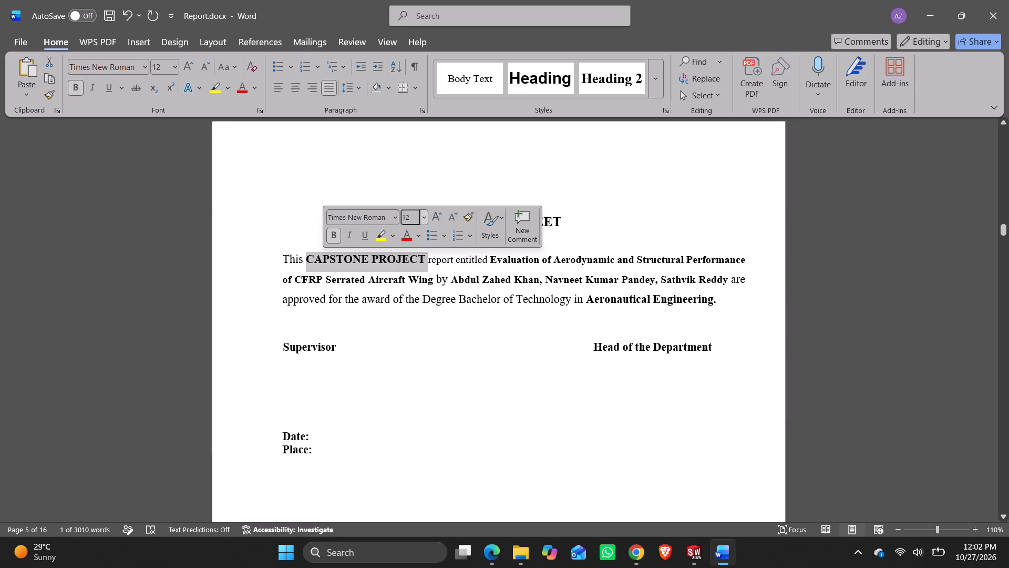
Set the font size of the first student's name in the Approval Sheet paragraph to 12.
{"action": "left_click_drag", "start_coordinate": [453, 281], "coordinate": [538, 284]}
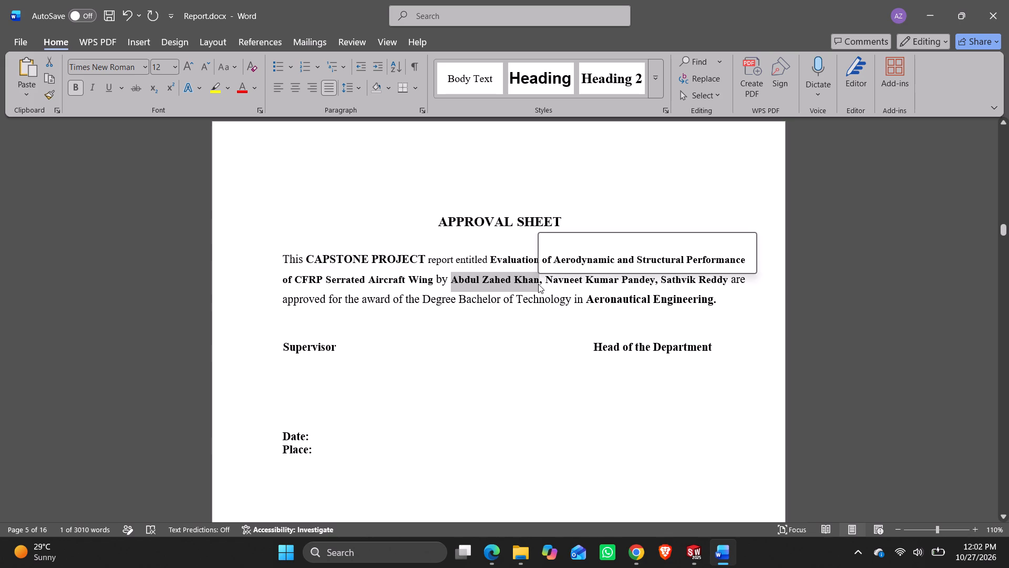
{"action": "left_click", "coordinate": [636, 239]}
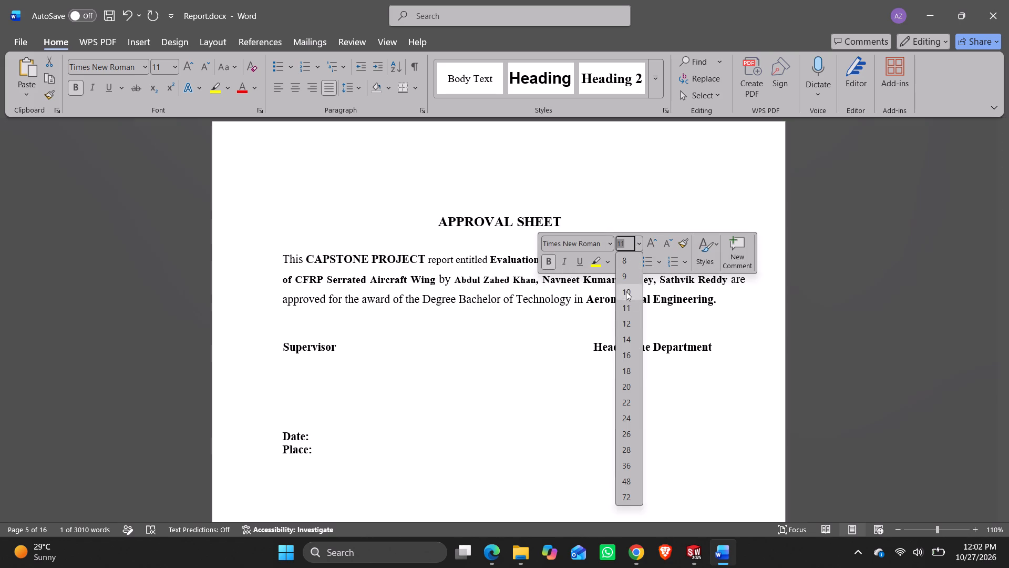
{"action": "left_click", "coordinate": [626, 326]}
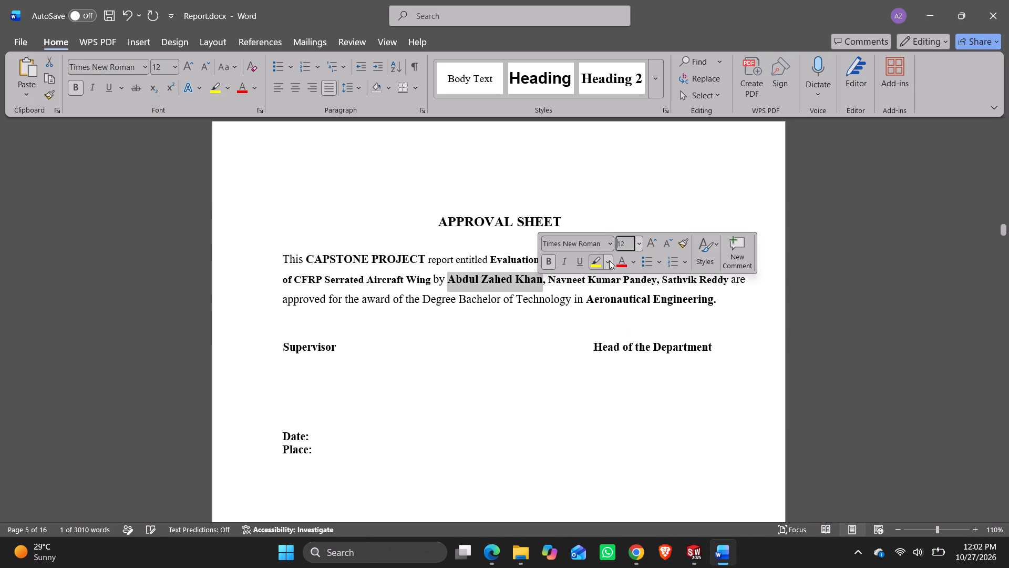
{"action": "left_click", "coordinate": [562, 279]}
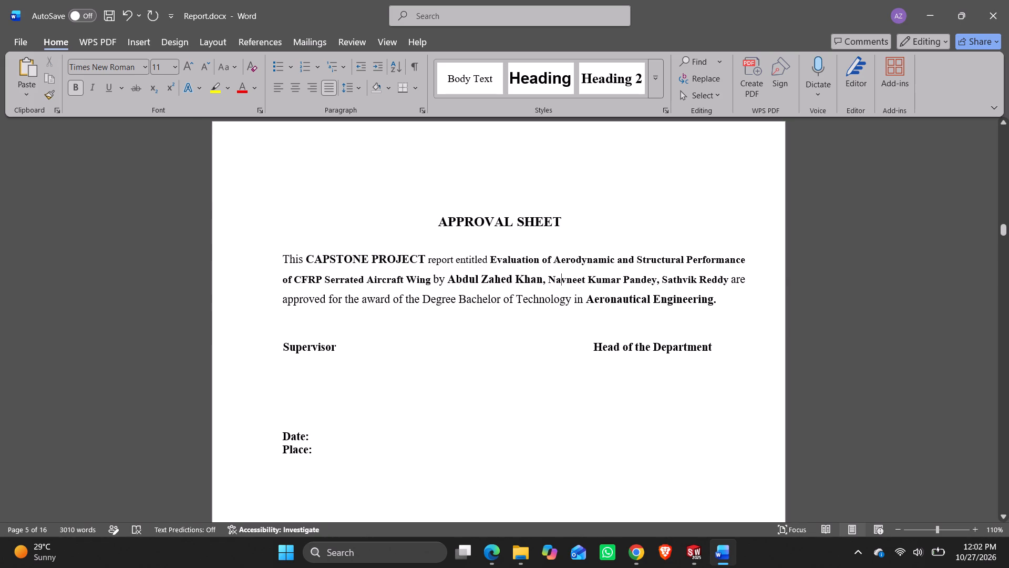
Set the font size of the entire Approval Sheet paragraph, from "This" to "Aeronautical Engineering", to 11.
{"action": "left_click_drag", "start_coordinate": [550, 265], "coordinate": [573, 260]}
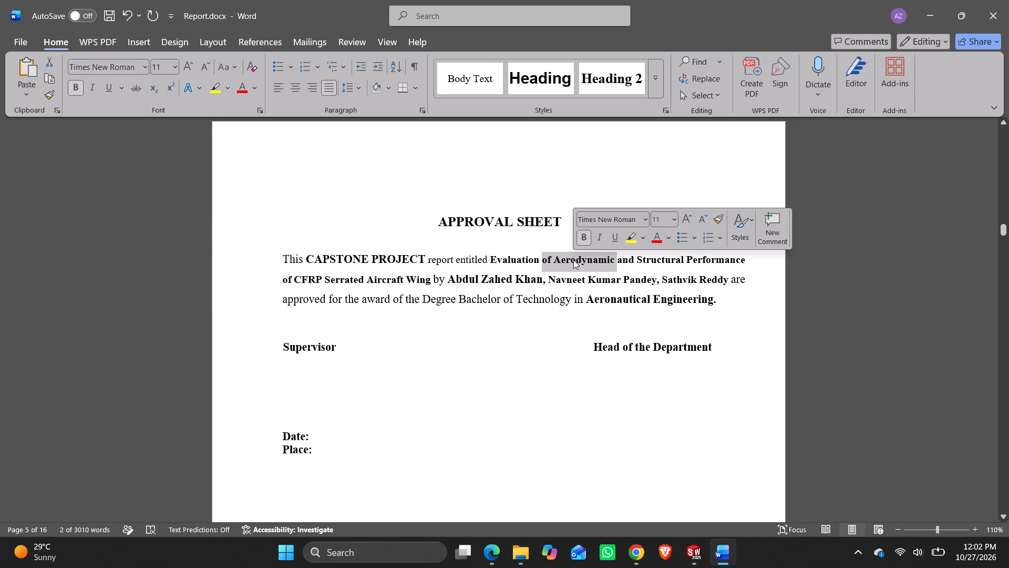
{"action": "left_click_drag", "start_coordinate": [711, 303], "coordinate": [296, 256]}
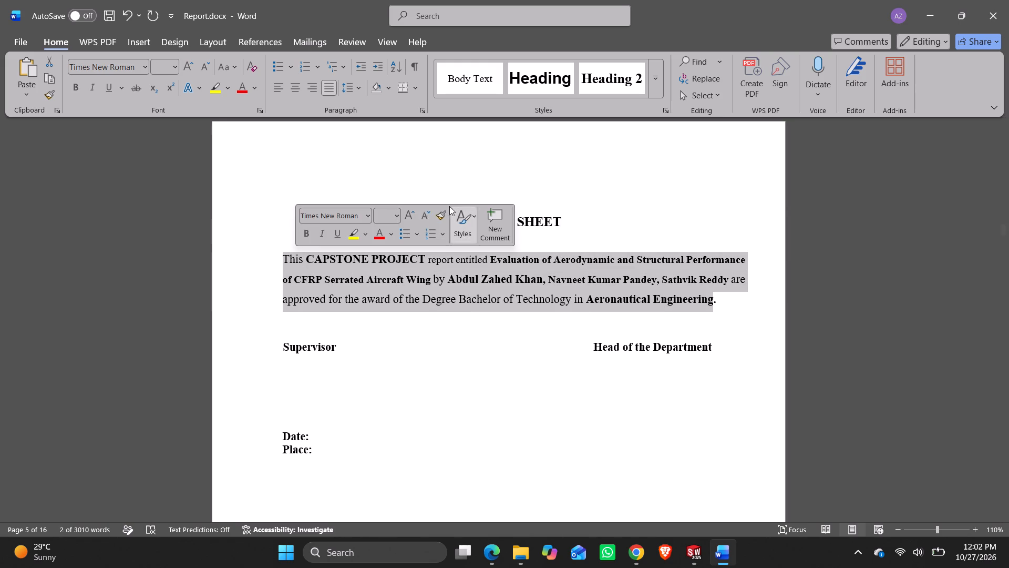
{"action": "left_click", "coordinate": [396, 218]}
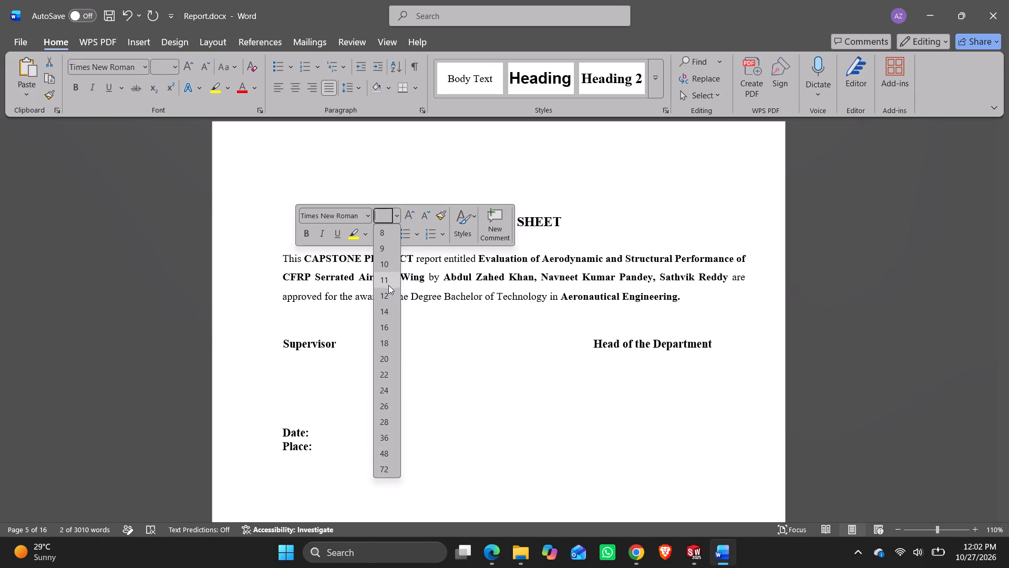
{"action": "left_click", "coordinate": [388, 285]}
{"action": "left_click", "coordinate": [490, 344]}
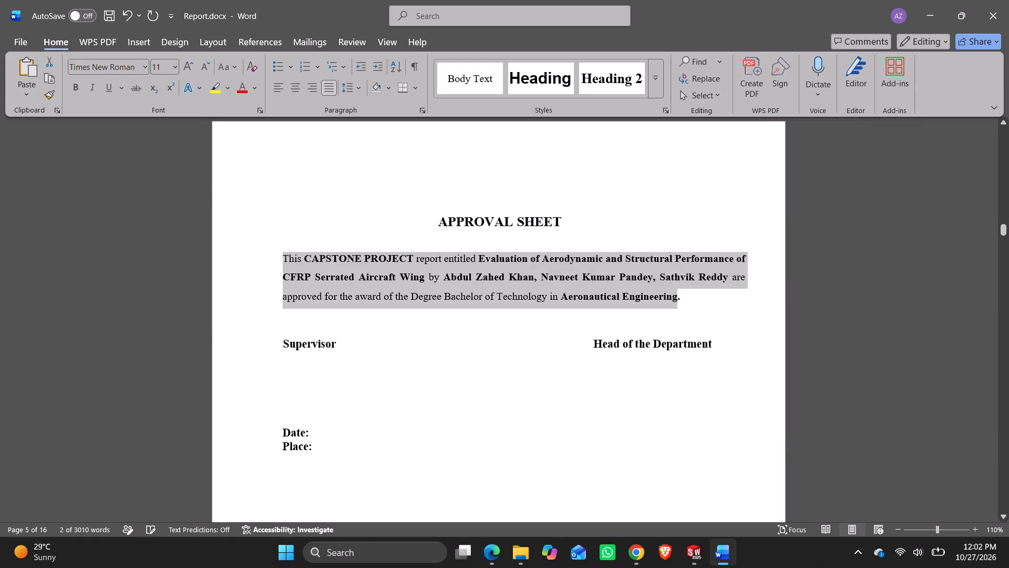
Examine the pages after the Approval Sheet, through the Abstract and Contents to Chapter I, checking their page numbers.
{"action": "scroll", "coordinate": [435, 314], "scroll_direction": "down", "scroll_amount": 1}
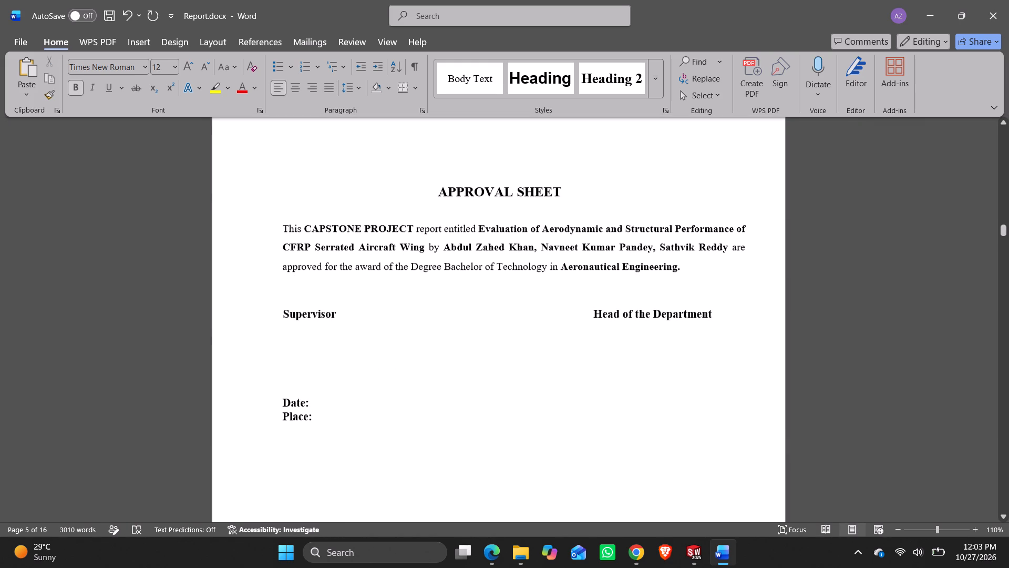
{"action": "scroll", "coordinate": [435, 314], "scroll_direction": "down", "scroll_amount": 1}
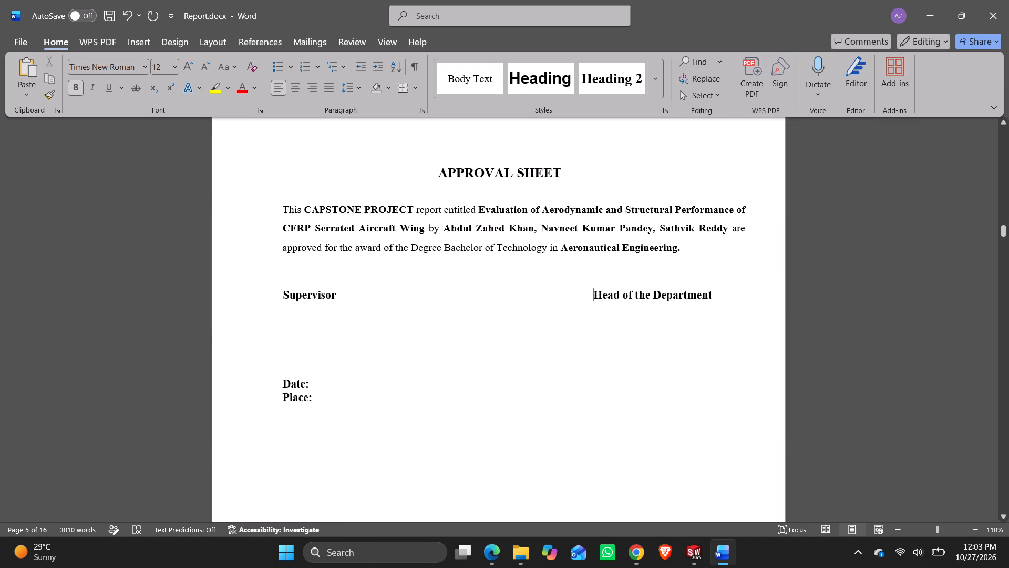
{"action": "scroll", "coordinate": [393, 334], "scroll_direction": "down", "scroll_amount": 3}
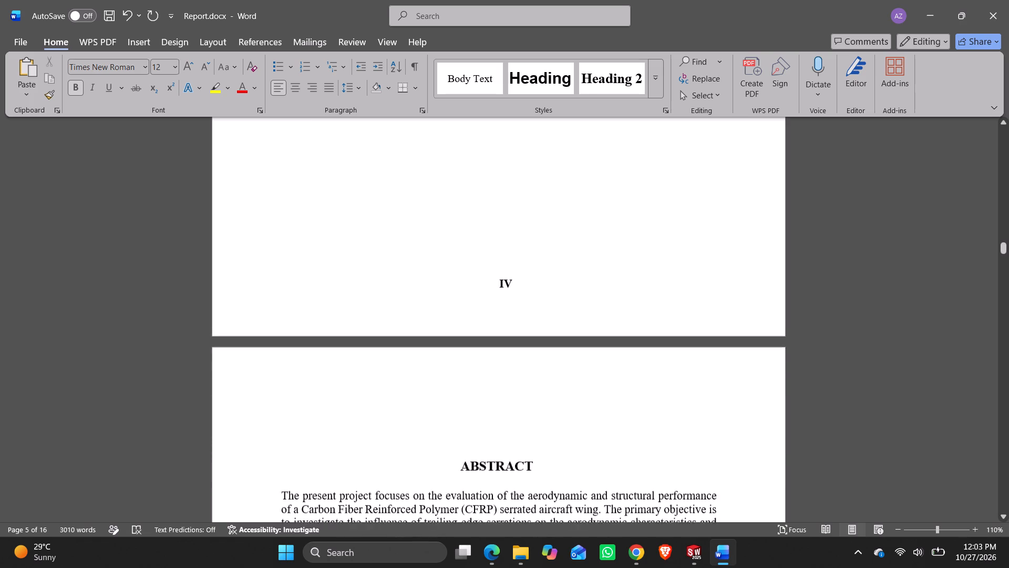
{"action": "scroll", "coordinate": [393, 334], "scroll_direction": "down", "scroll_amount": 1}
{"action": "scroll", "coordinate": [393, 334], "scroll_direction": "up", "scroll_amount": 1}
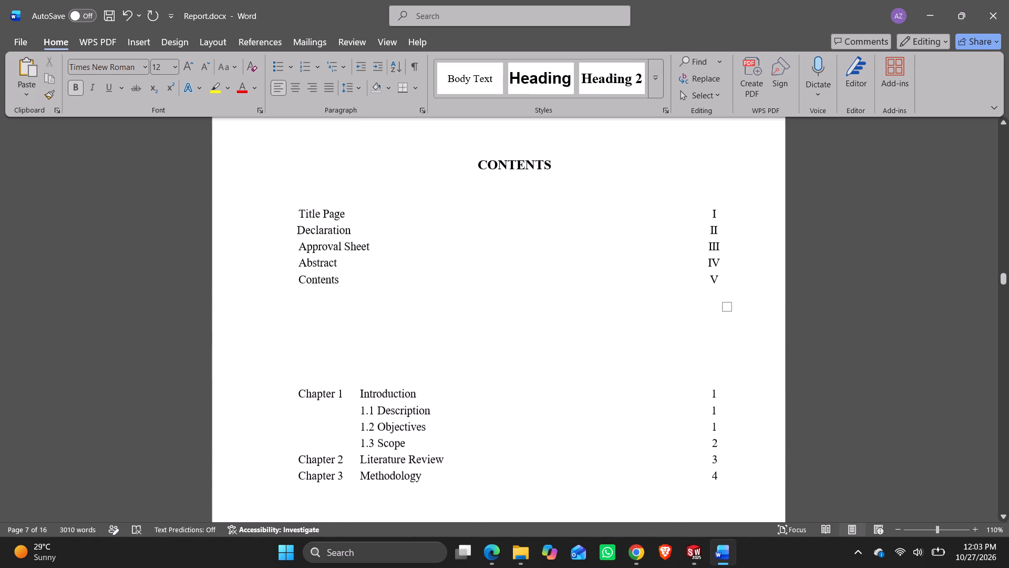
{"action": "scroll", "coordinate": [393, 334], "scroll_direction": "up", "scroll_amount": 1}
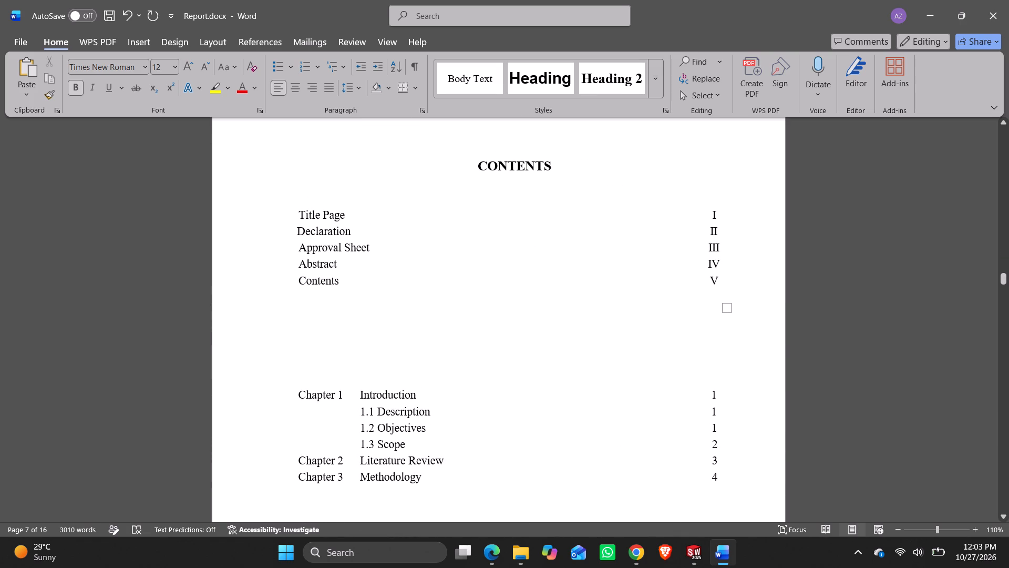
{"action": "scroll", "coordinate": [393, 334], "scroll_direction": "up", "scroll_amount": 1}
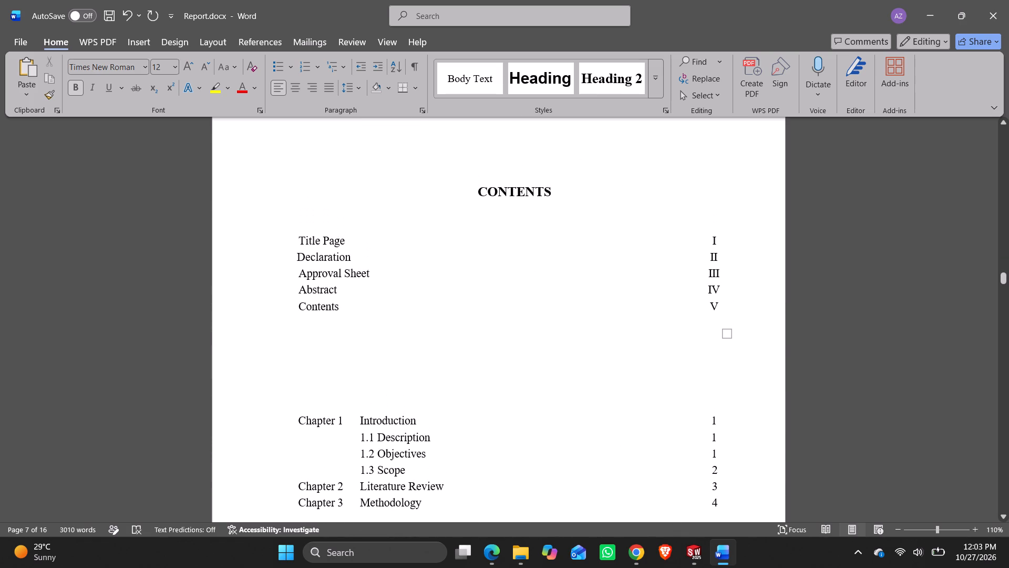
{"action": "scroll", "coordinate": [393, 334], "scroll_direction": "down", "scroll_amount": 3}
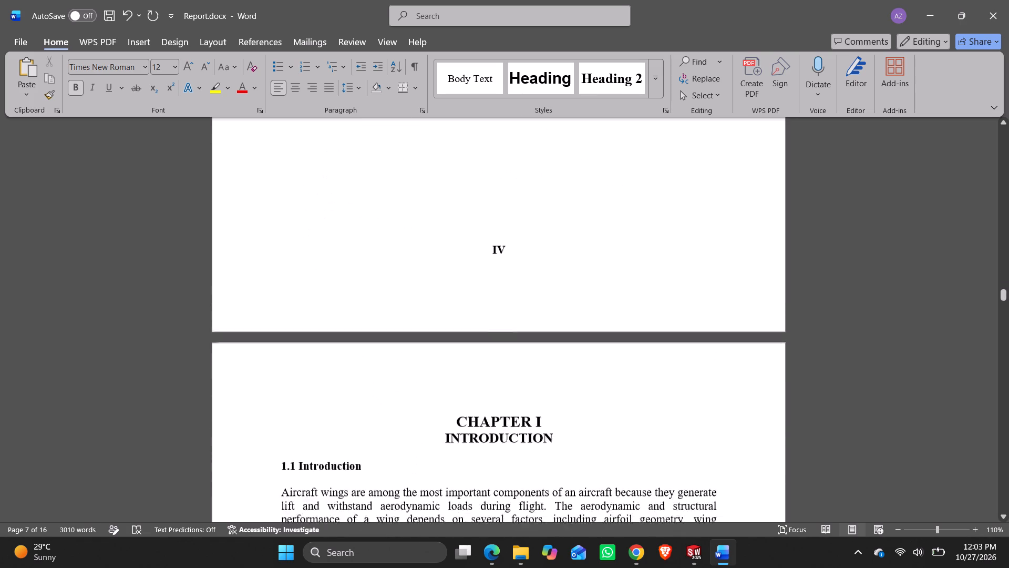
{"action": "scroll", "coordinate": [393, 334], "scroll_direction": "down", "scroll_amount": 1}
Compare the Roman page numbers on the title and declaration pages with the page number just before Chapter I.
{"action": "scroll", "coordinate": [393, 334], "scroll_direction": "up", "scroll_amount": 4}
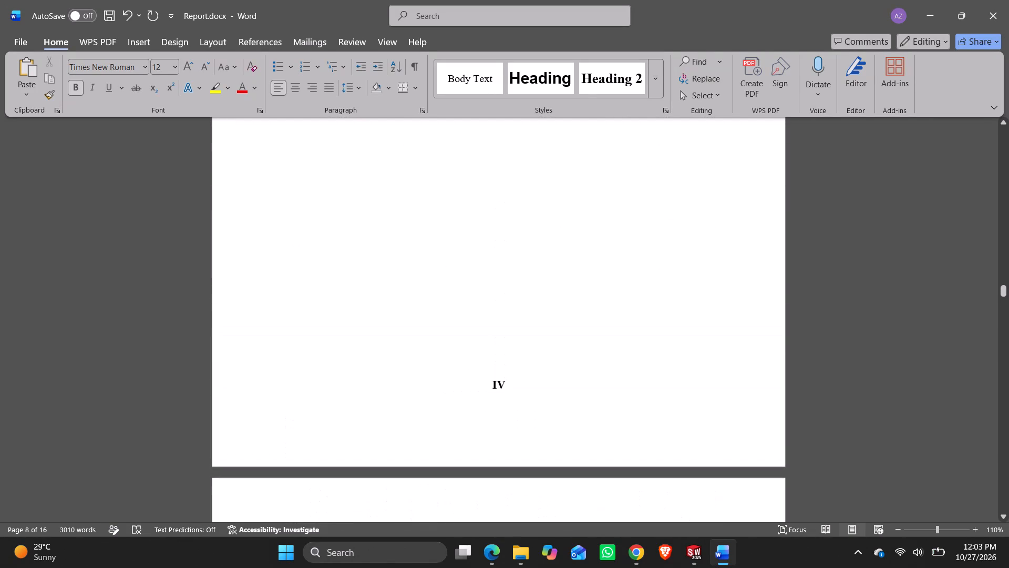
{"action": "scroll", "coordinate": [393, 334], "scroll_direction": "up", "scroll_amount": 9}
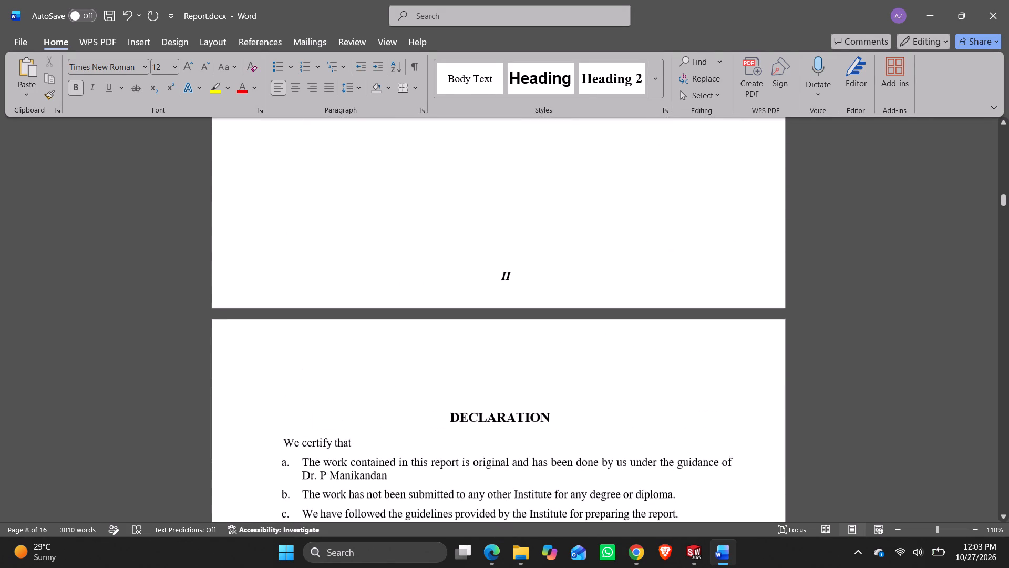
{"action": "scroll", "coordinate": [393, 334], "scroll_direction": "up", "scroll_amount": 4}
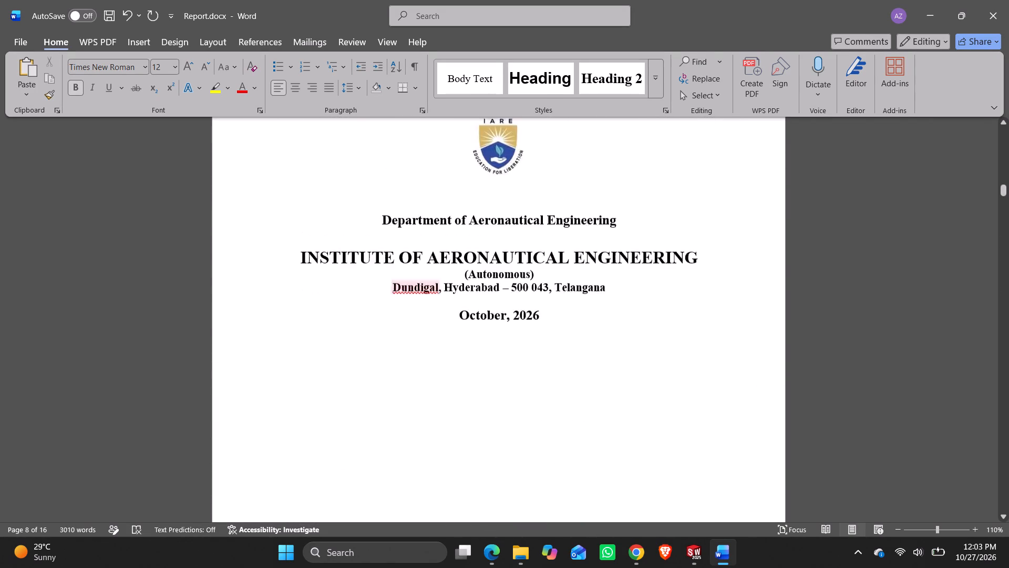
{"action": "scroll", "coordinate": [393, 334], "scroll_direction": "up", "scroll_amount": 3}
{"action": "scroll", "coordinate": [393, 334], "scroll_direction": "down", "scroll_amount": 4}
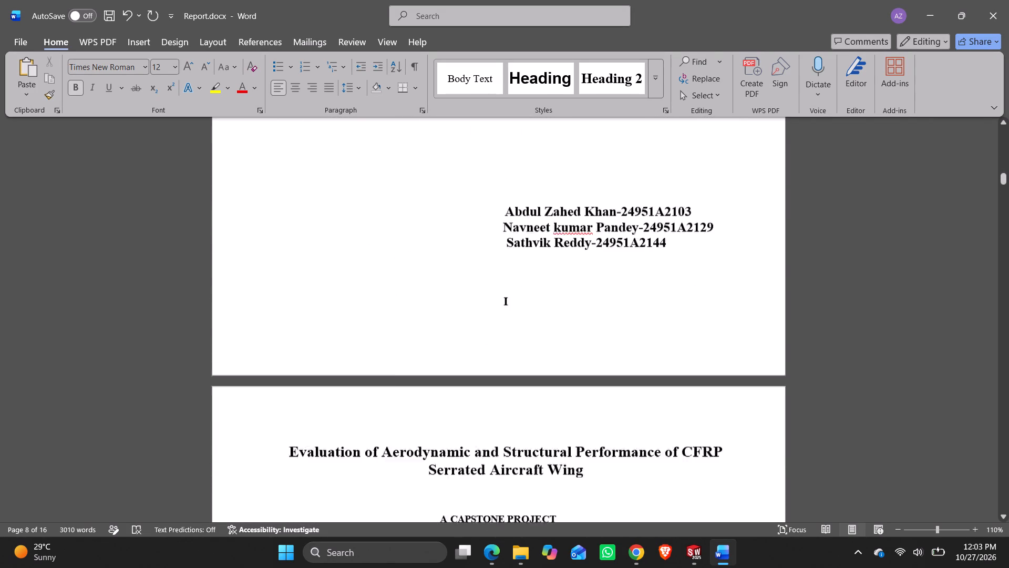
{"action": "scroll", "coordinate": [393, 334], "scroll_direction": "down", "scroll_amount": 10}
{"action": "scroll", "coordinate": [393, 334], "scroll_direction": "up", "scroll_amount": 1}
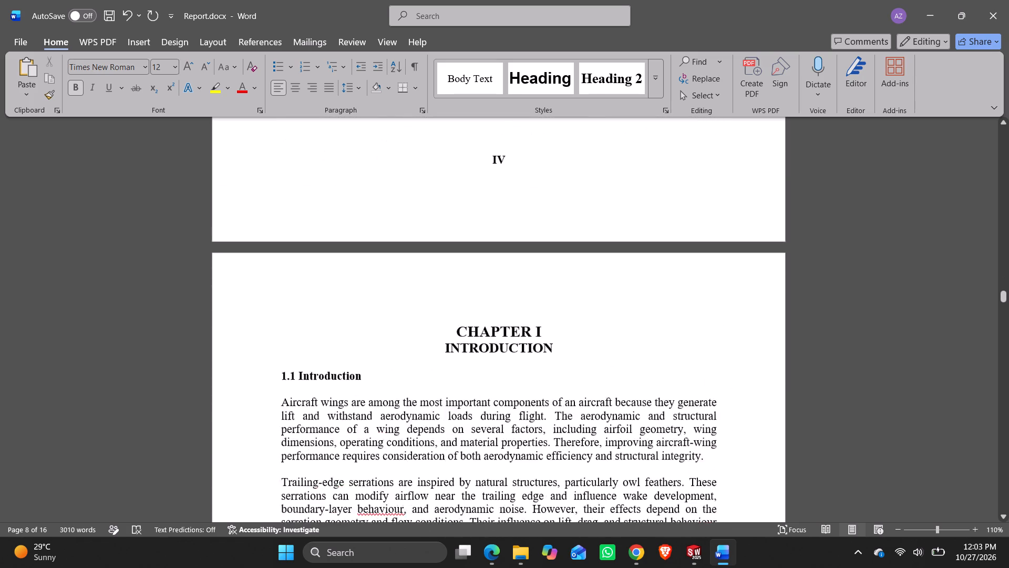
Examine the Roman page numbers from the page before Chapter I back through the Contents to the cover page.
{"action": "scroll", "coordinate": [393, 334], "scroll_direction": "up", "scroll_amount": 3}
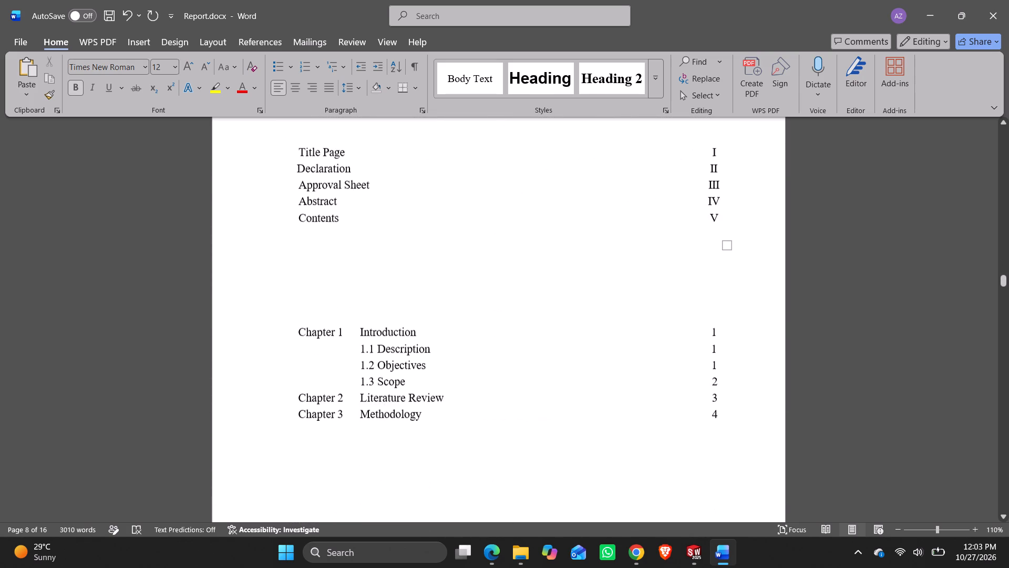
{"action": "scroll", "coordinate": [393, 334], "scroll_direction": "up", "scroll_amount": 1}
{"action": "scroll", "coordinate": [465, 232], "scroll_direction": "up", "scroll_amount": 3}
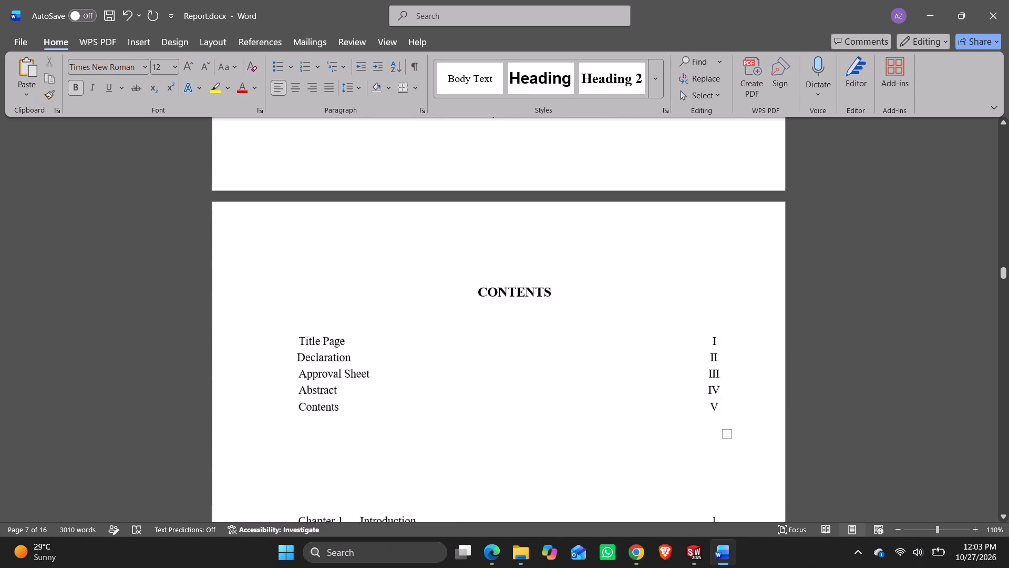
{"action": "scroll", "coordinate": [465, 232], "scroll_direction": "up", "scroll_amount": 12}
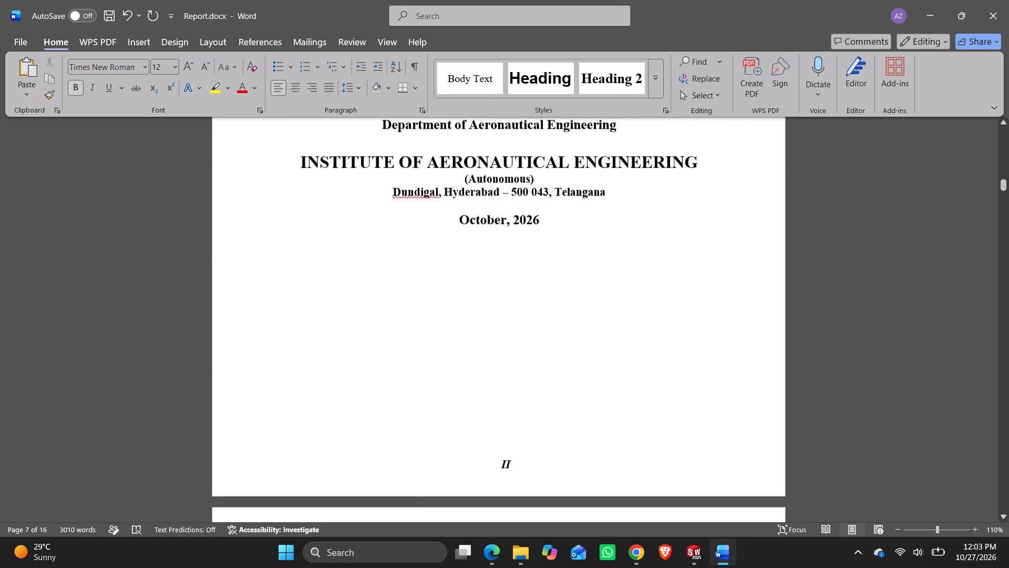
{"action": "scroll", "coordinate": [465, 232], "scroll_direction": "up", "scroll_amount": 4}
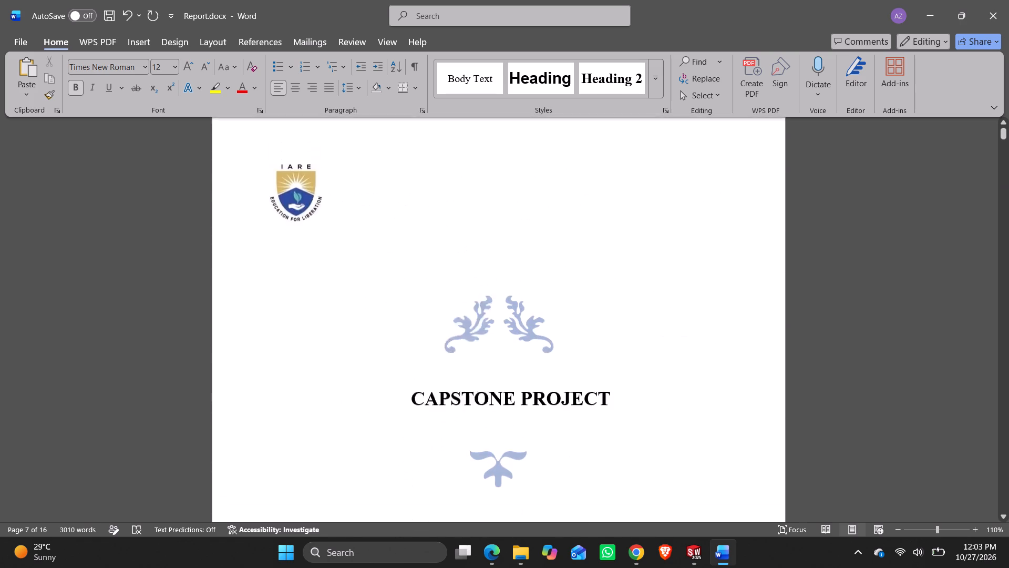
Examine the page numbers from the cover through the title page, Approval Sheet and Abstract to the Contents.
{"action": "scroll", "coordinate": [465, 232], "scroll_direction": "down", "scroll_amount": 3}
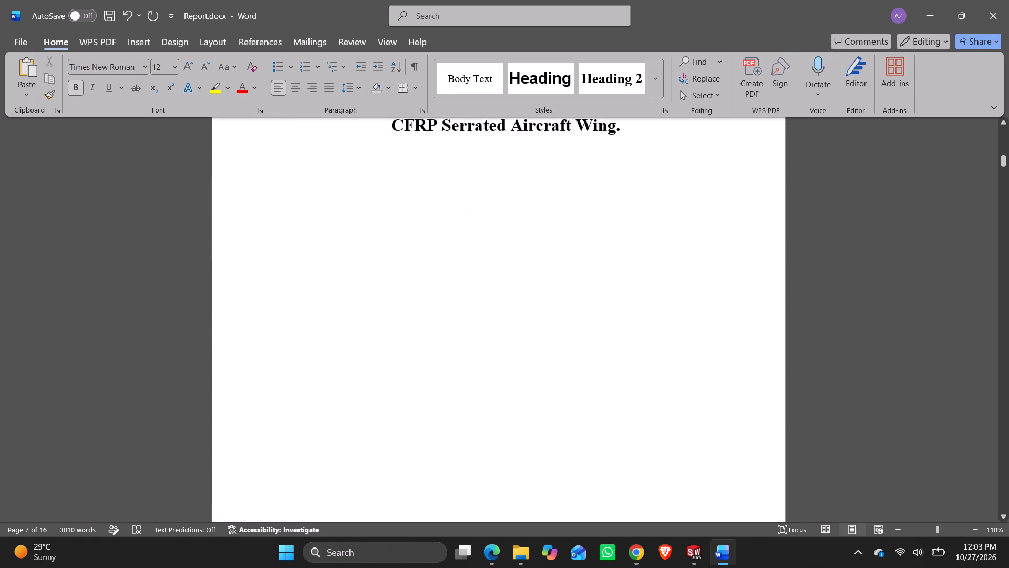
{"action": "scroll", "coordinate": [465, 232], "scroll_direction": "down", "scroll_amount": 3}
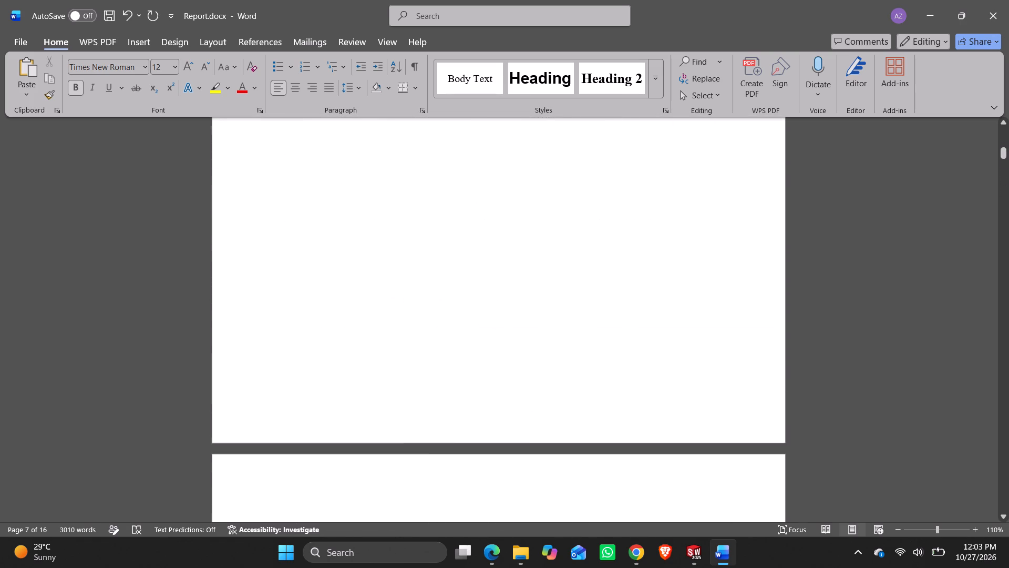
{"action": "scroll", "coordinate": [465, 232], "scroll_direction": "down", "scroll_amount": 3}
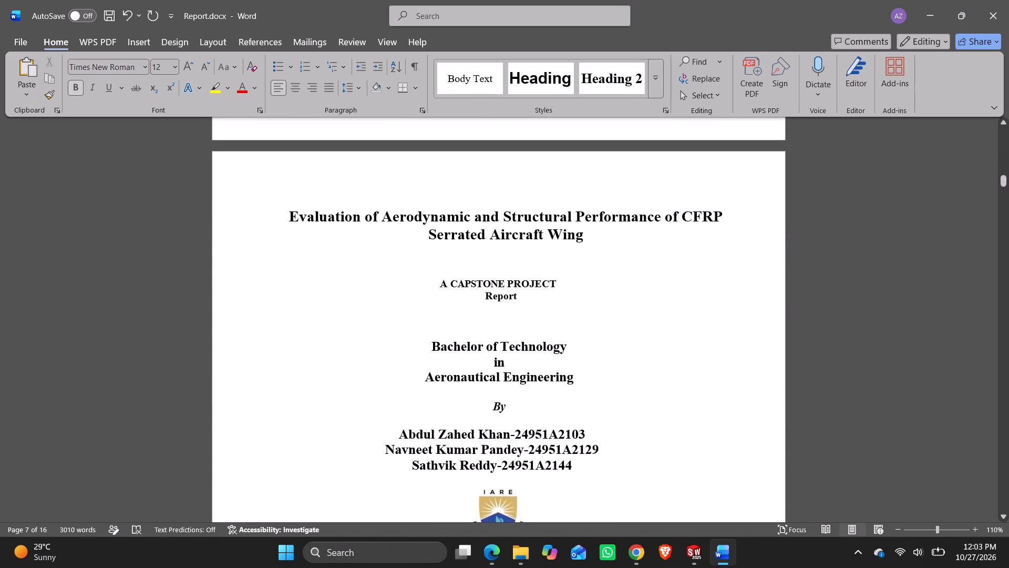
{"action": "scroll", "coordinate": [465, 232], "scroll_direction": "down", "scroll_amount": 3}
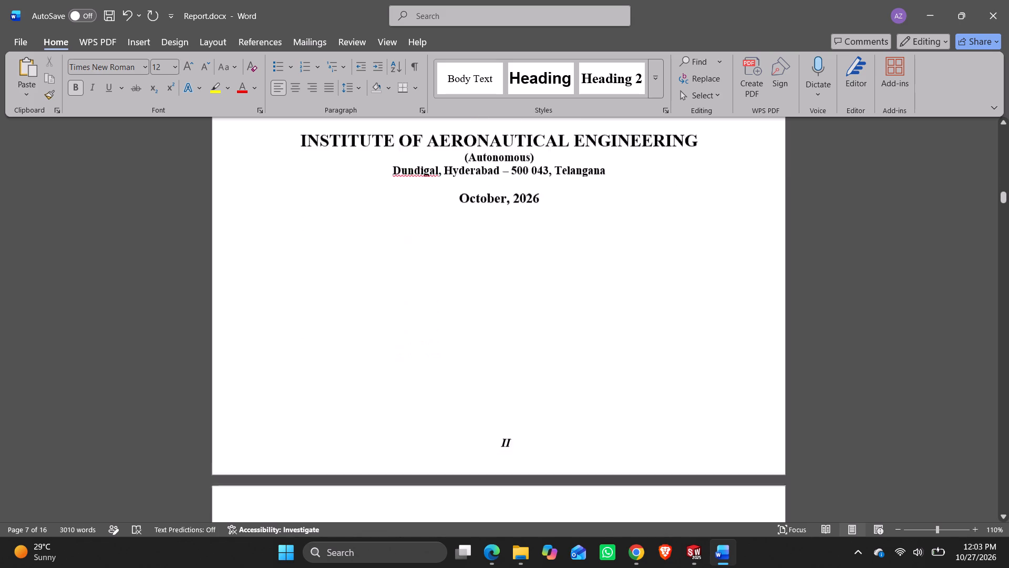
{"action": "scroll", "coordinate": [465, 232], "scroll_direction": "up", "scroll_amount": 4}
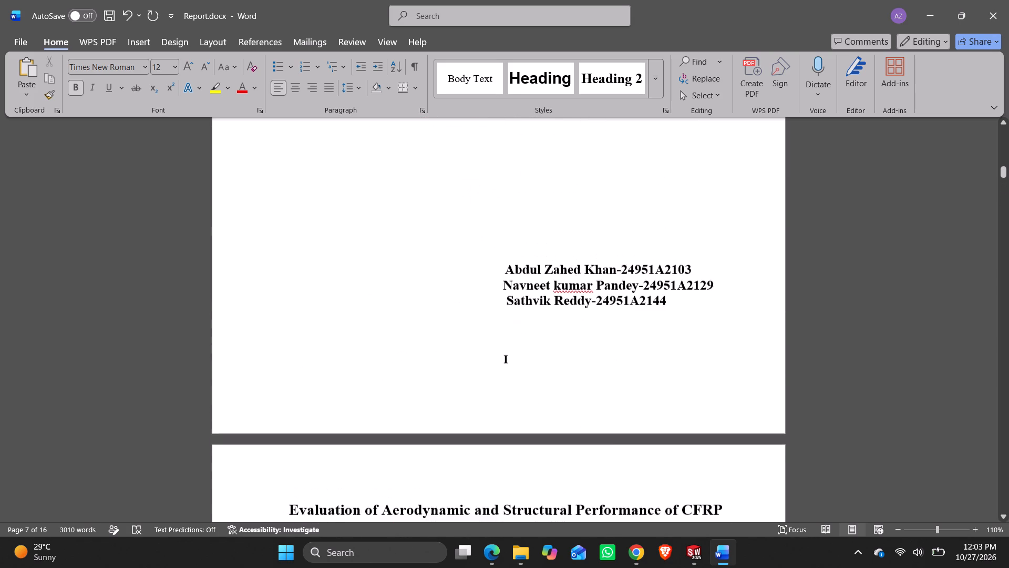
{"action": "scroll", "coordinate": [465, 232], "scroll_direction": "up", "scroll_amount": 1}
{"action": "scroll", "coordinate": [465, 232], "scroll_direction": "down", "scroll_amount": 2}
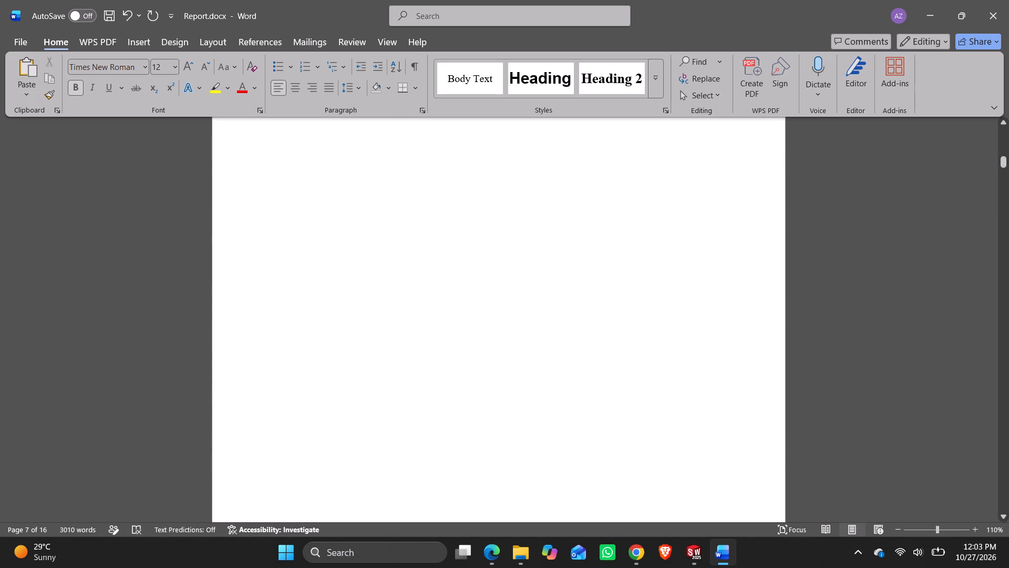
{"action": "scroll", "coordinate": [465, 232], "scroll_direction": "down", "scroll_amount": 3}
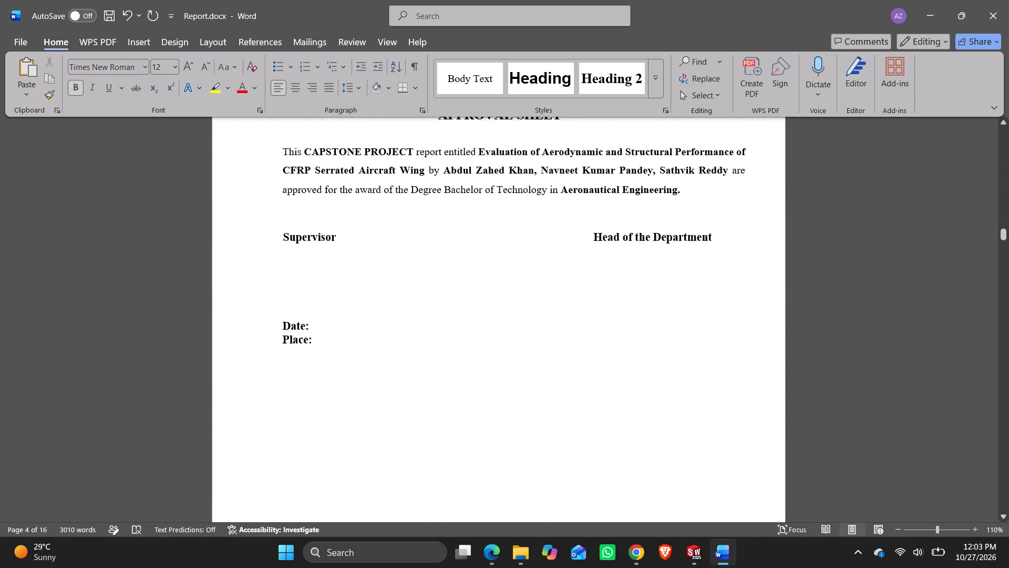
{"action": "scroll", "coordinate": [465, 232], "scroll_direction": "down", "scroll_amount": 4}
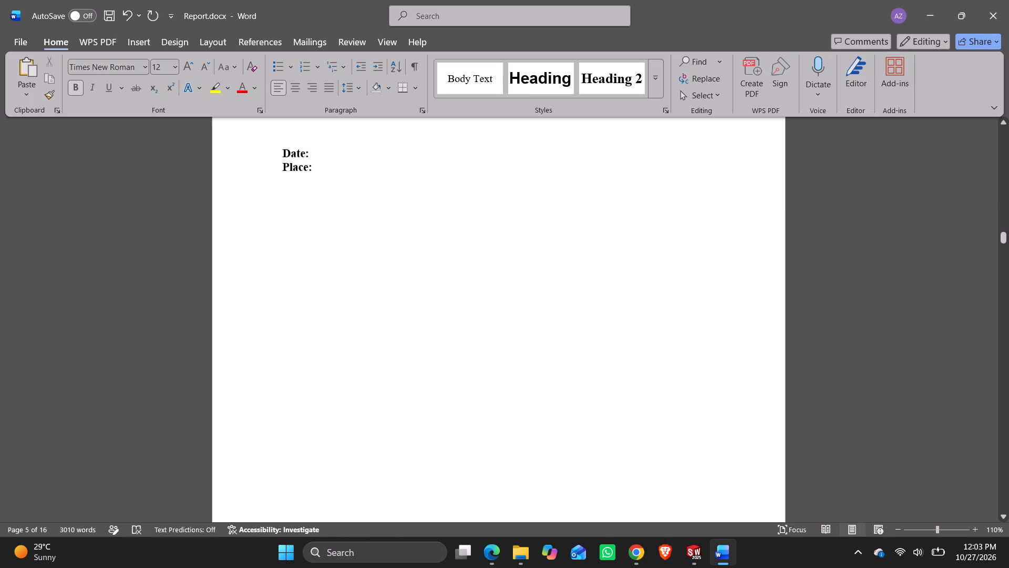
{"action": "scroll", "coordinate": [465, 232], "scroll_direction": "down", "scroll_amount": 4}
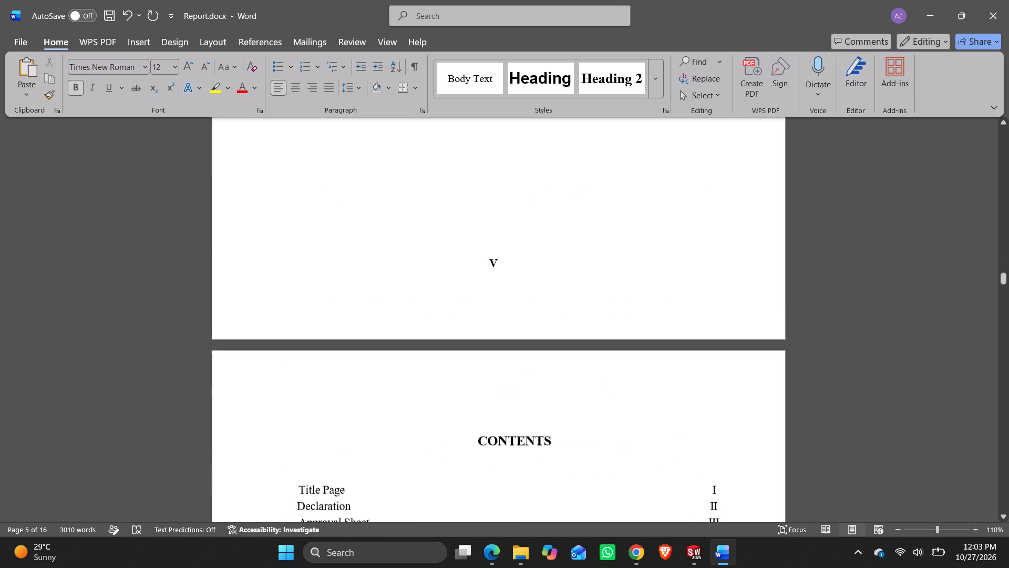
Compare the page numbers listed in the Contents with the number on the Abstract page, ending at the Abstract entry.
{"action": "scroll", "coordinate": [465, 232], "scroll_direction": "up", "scroll_amount": 3}
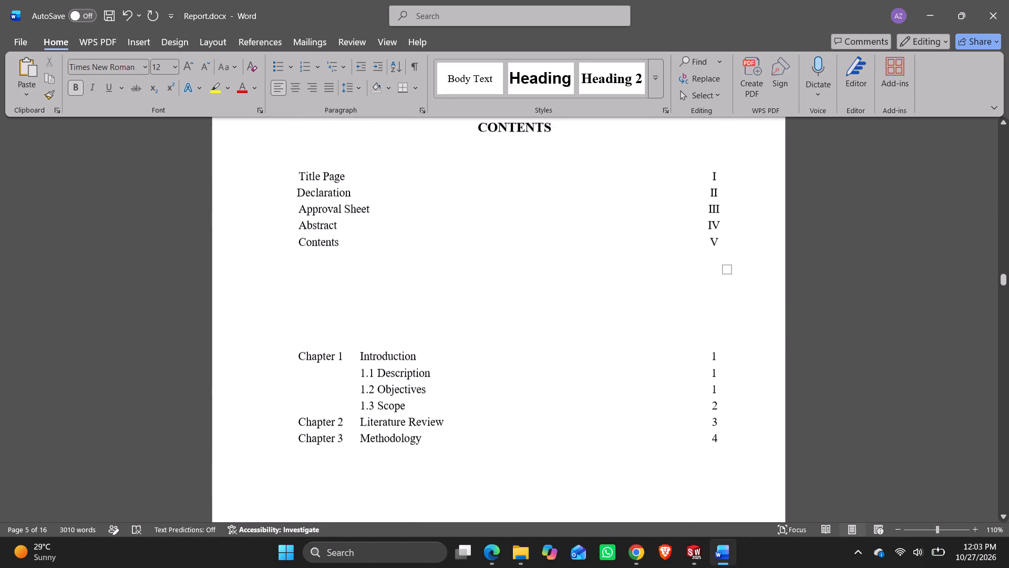
{"action": "scroll", "coordinate": [465, 232], "scroll_direction": "up", "scroll_amount": 1}
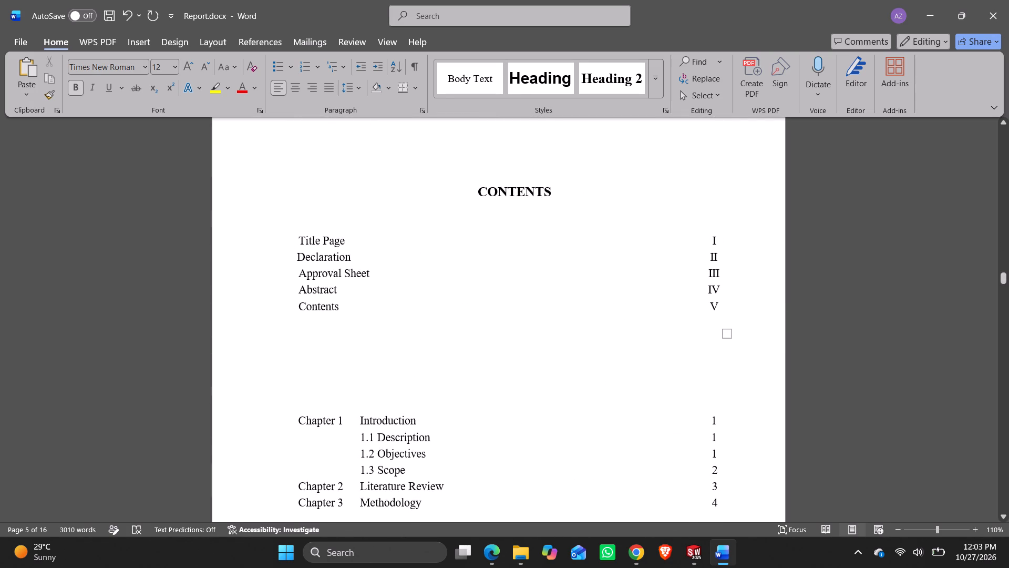
{"action": "scroll", "coordinate": [465, 232], "scroll_direction": "up", "scroll_amount": 2}
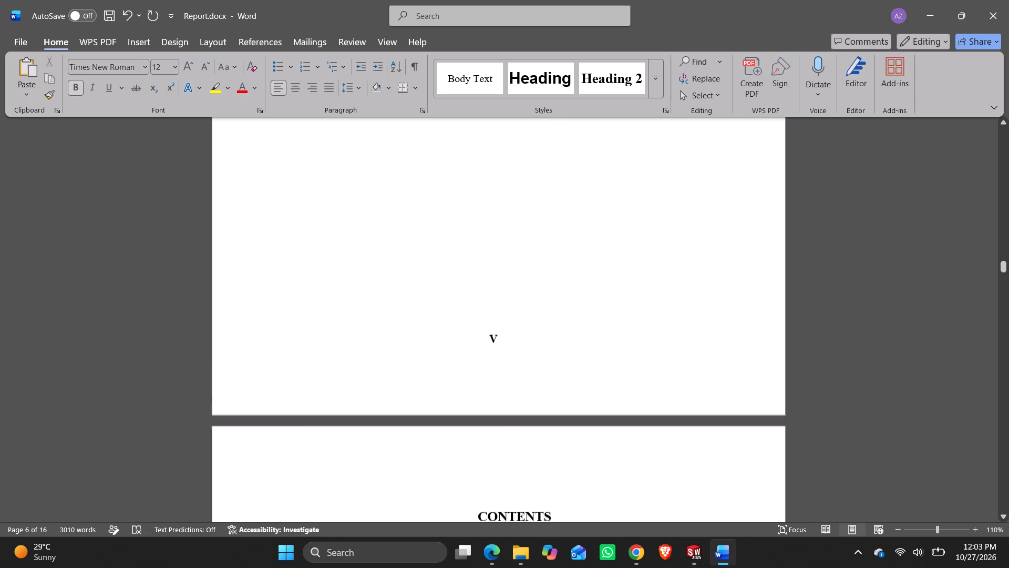
{"action": "scroll", "coordinate": [465, 232], "scroll_direction": "up", "scroll_amount": 3}
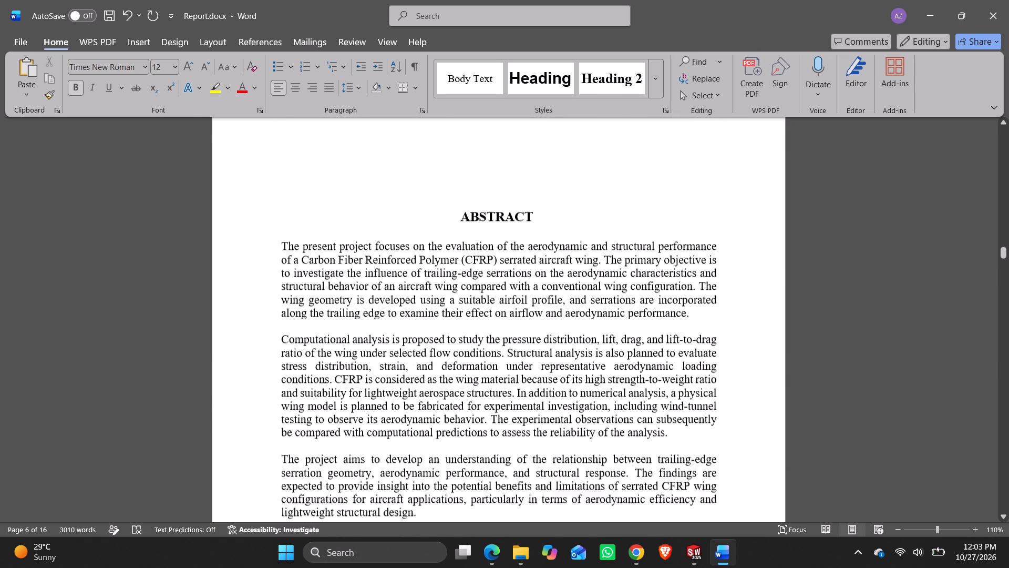
{"action": "scroll", "coordinate": [465, 232], "scroll_direction": "up", "scroll_amount": 1}
{"action": "scroll", "coordinate": [465, 232], "scroll_direction": "down", "scroll_amount": 4}
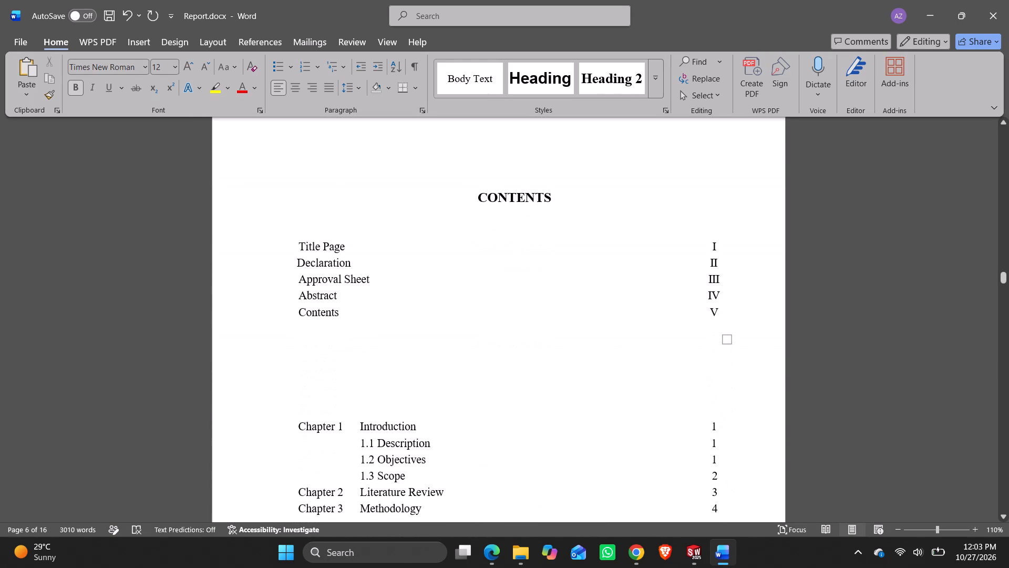
{"action": "left_click", "coordinate": [709, 294]}
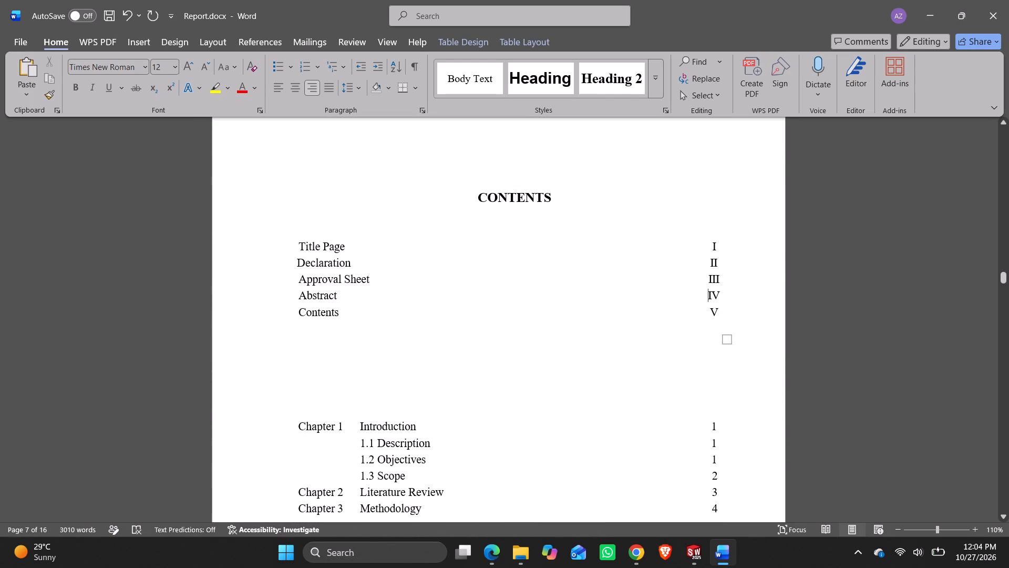
Delete the page number I below the student names at the bottom of the cover page.
{"action": "scroll", "coordinate": [529, 268], "scroll_direction": "up", "scroll_amount": 7}
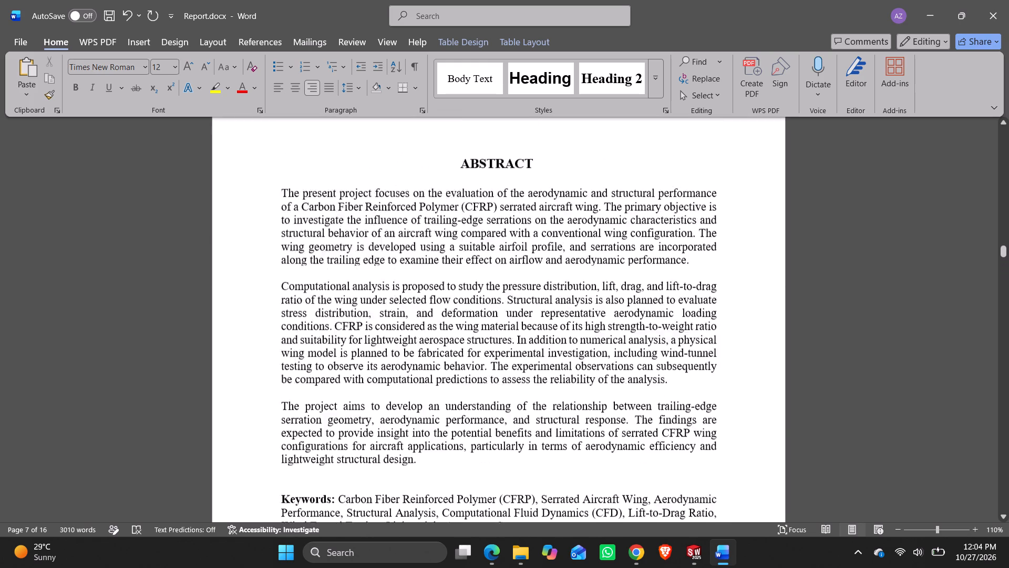
{"action": "scroll", "coordinate": [529, 268], "scroll_direction": "up", "scroll_amount": 5}
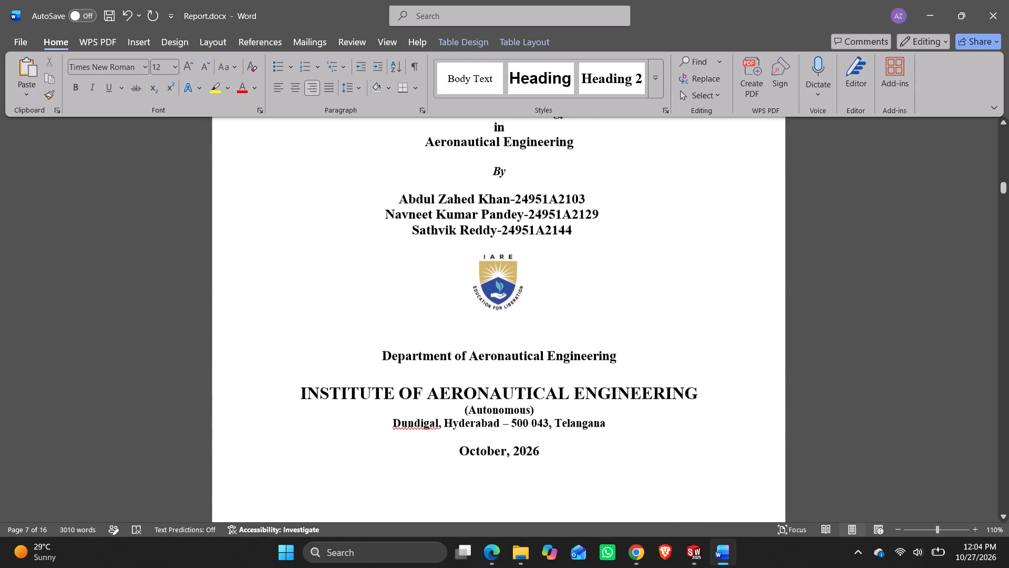
{"action": "scroll", "coordinate": [529, 268], "scroll_direction": "up", "scroll_amount": 3}
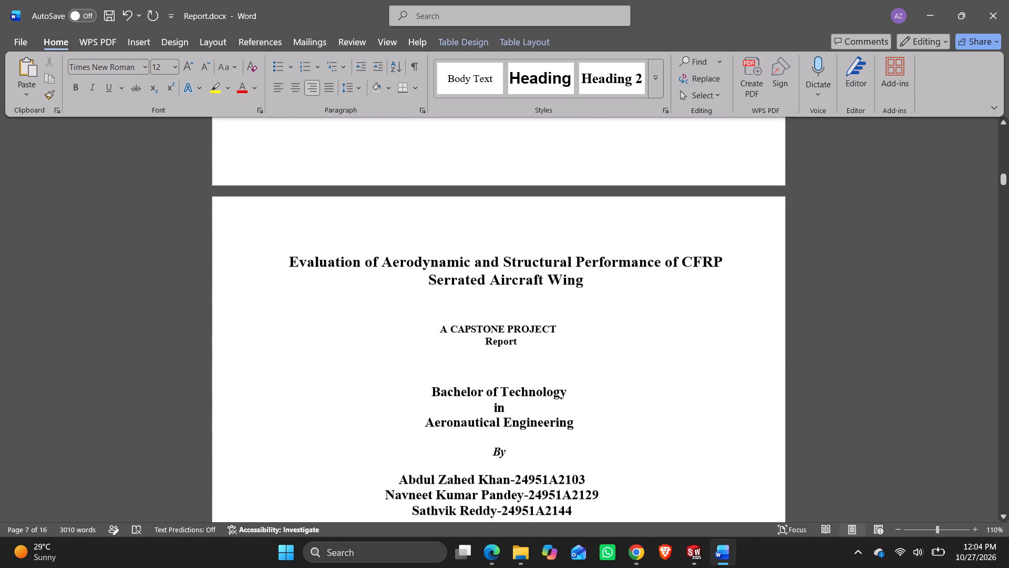
{"action": "scroll", "coordinate": [529, 268], "scroll_direction": "up", "scroll_amount": 5}
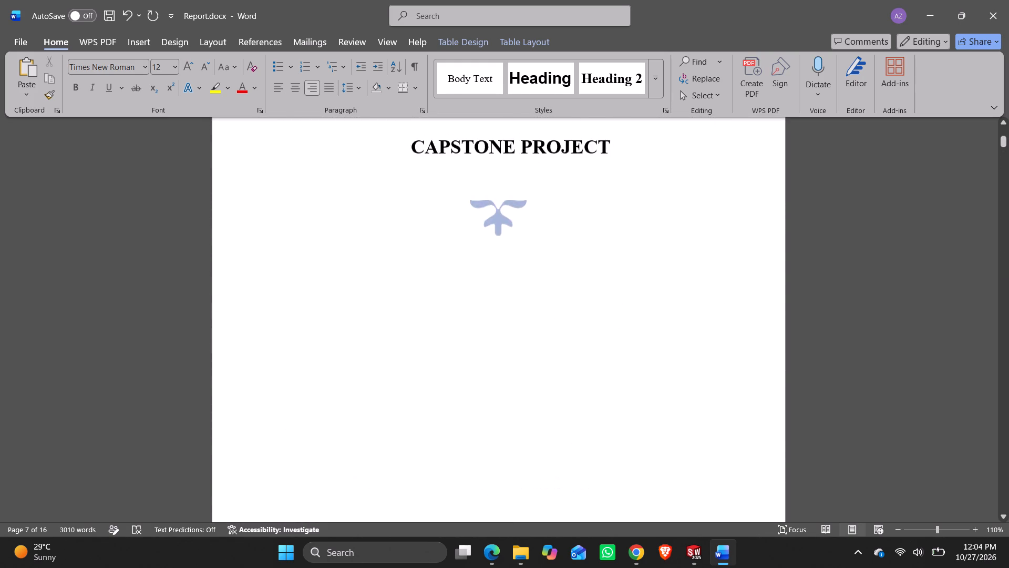
{"action": "scroll", "coordinate": [529, 268], "scroll_direction": "down", "scroll_amount": 7}
{"action": "scroll", "coordinate": [530, 225], "scroll_direction": "up", "scroll_amount": 1}
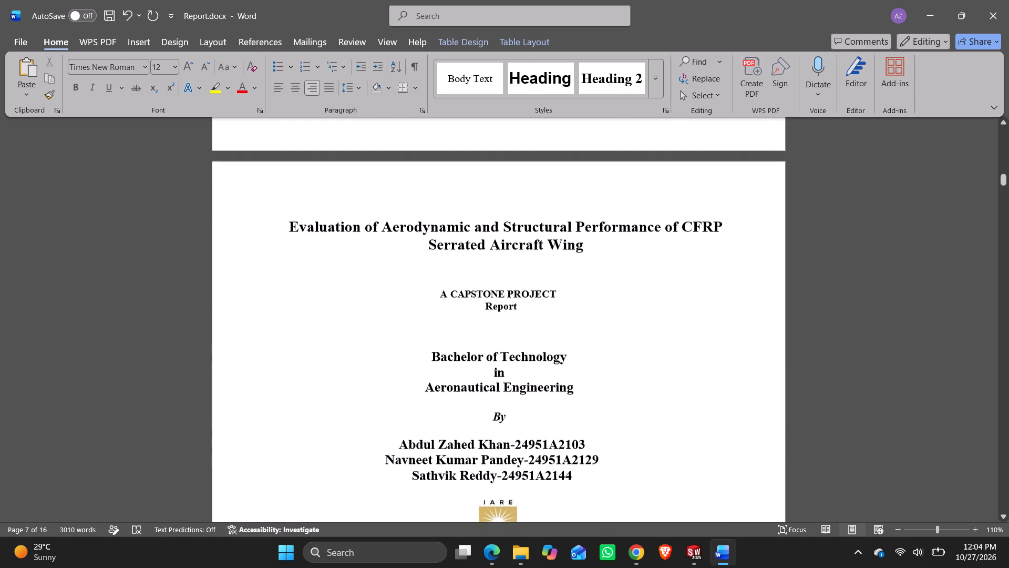
{"action": "scroll", "coordinate": [530, 225], "scroll_direction": "up", "scroll_amount": 2}
{"action": "left_click", "coordinate": [523, 218]}
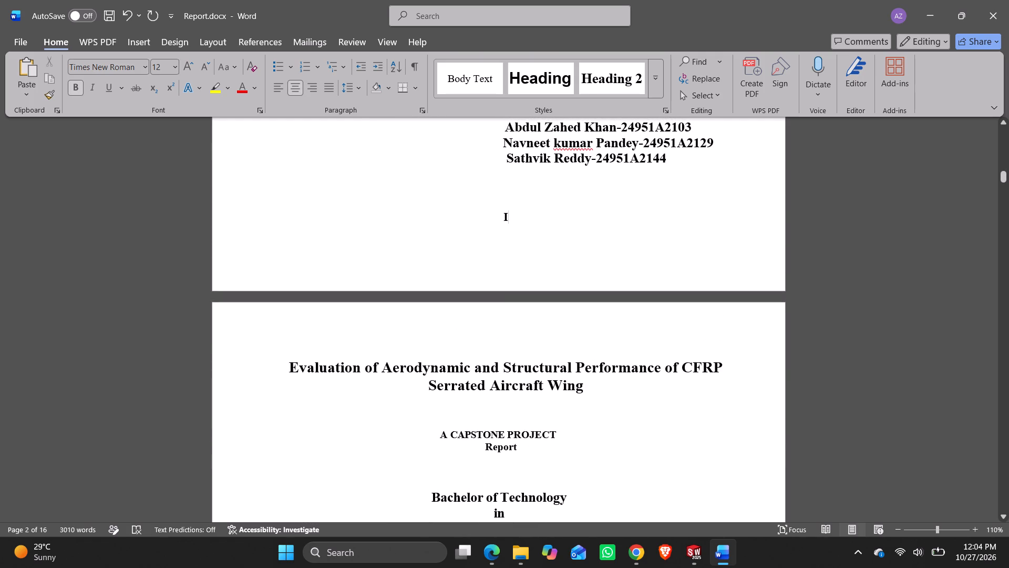
{"action": "key", "text": "BackSpace"}
{"action": "key", "text": "BackSpace"}
{"action": "left_click_drag", "start_coordinate": [523, 218], "coordinate": [390, 306]}
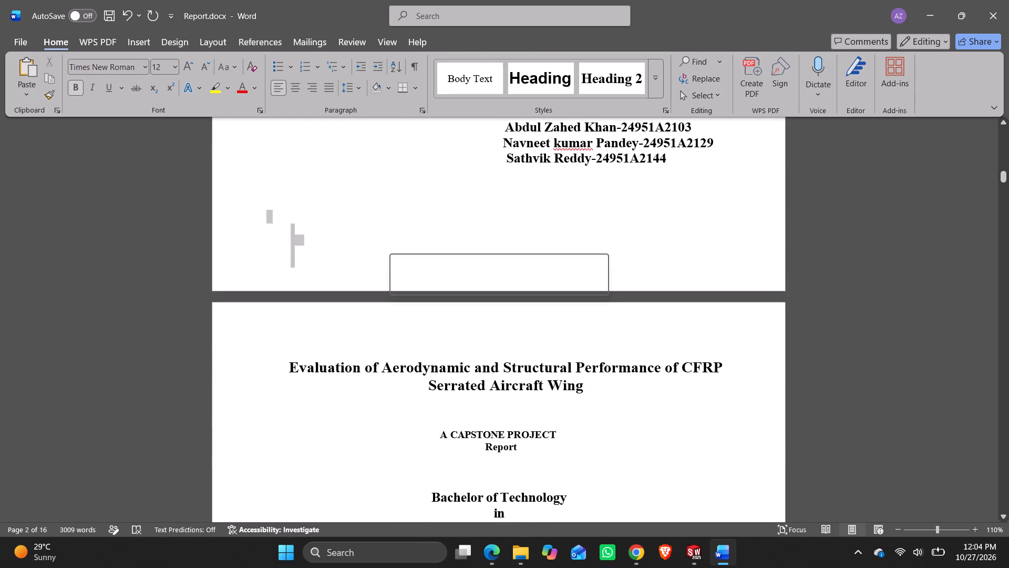
Delete the page number II at the bottom of the title page just before the Declaration.
{"action": "scroll", "coordinate": [390, 306], "scroll_direction": "down", "scroll_amount": 4}
{"action": "scroll", "coordinate": [571, 431], "scroll_direction": "down", "scroll_amount": 2}
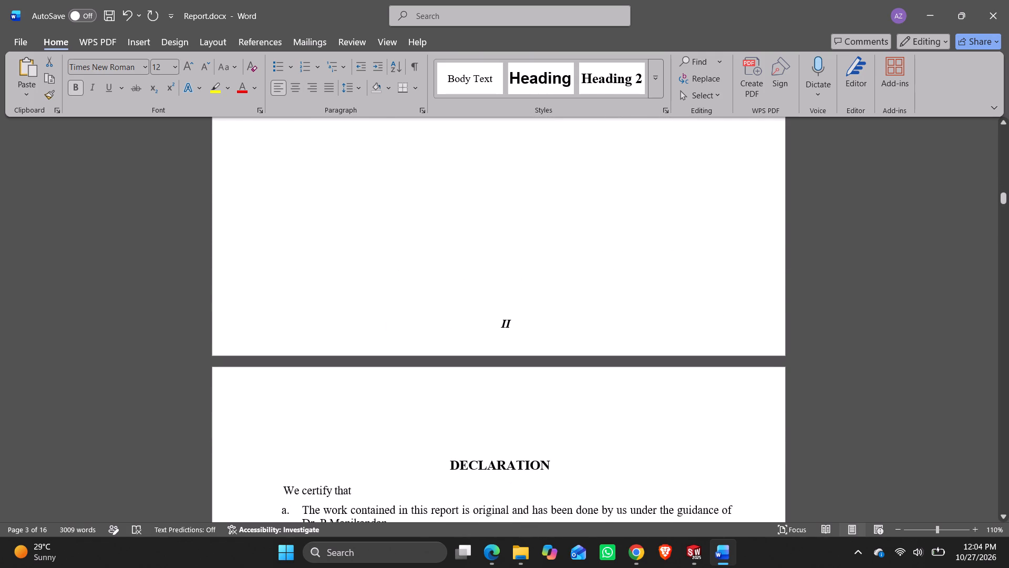
{"action": "left_click", "coordinate": [512, 321]}
{"action": "key", "text": "BackSpace"}
{"action": "key", "text": "BackSpace"}
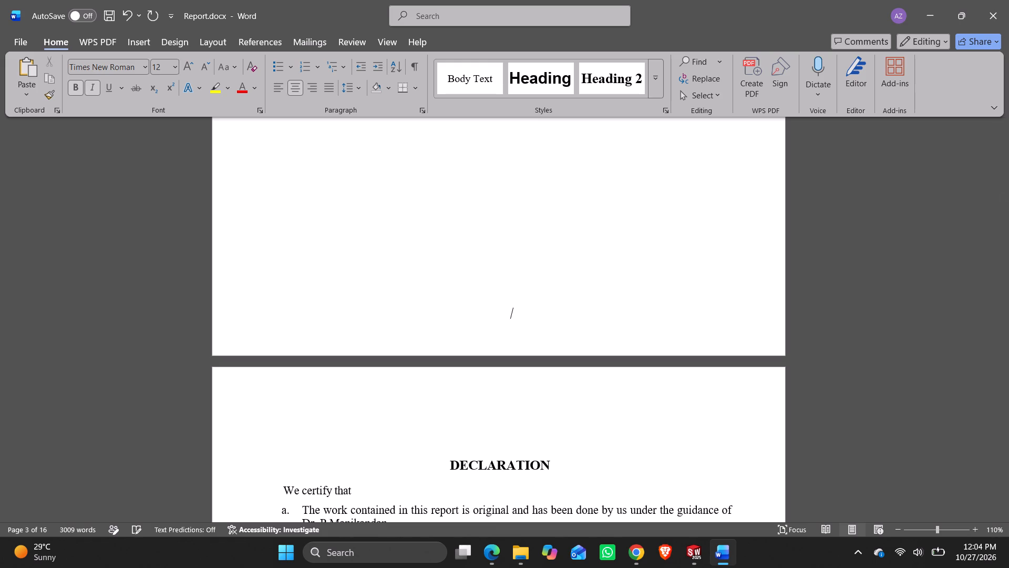
Remove the leftover blank lines and spacing below "October, 2026" on the title page.
{"action": "key", "text": "BackSpace"}
{"action": "key", "text": "BackSpace"}
{"action": "key", "text": "BackSpace"}
{"action": "key", "text": "BackSpace"}
{"action": "key", "text": "BackSpace"}
{"action": "key", "text": "BackSpace"}
{"action": "key", "text": "BackSpace"}
{"action": "key", "text": "BackSpace"}
{"action": "key", "text": "BackSpace"}
{"action": "key", "text": "BackSpace"}
{"action": "key", "text": "BackSpace"}
{"action": "key", "text": "BackSpace"}
{"action": "key", "text": "BackSpace"}
{"action": "key", "text": "BackSpace"}
{"action": "key", "text": "BackSpace"}
{"action": "key", "text": "BackSpace"}
{"action": "key", "text": "BackSpace"}
{"action": "scroll", "coordinate": [512, 321], "scroll_direction": "up", "scroll_amount": 1}
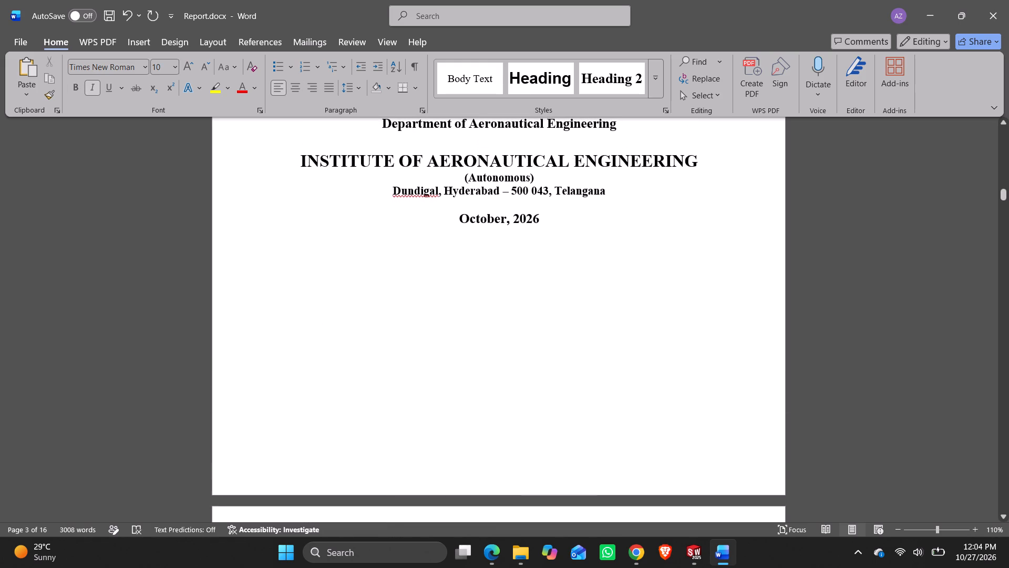
{"action": "key", "text": "BackSpace"}
{"action": "key", "text": "BackSpace"}
{"action": "key", "text": "BackSpace"}
{"action": "key", "text": "BackSpace"}
{"action": "key", "text": "BackSpace"}
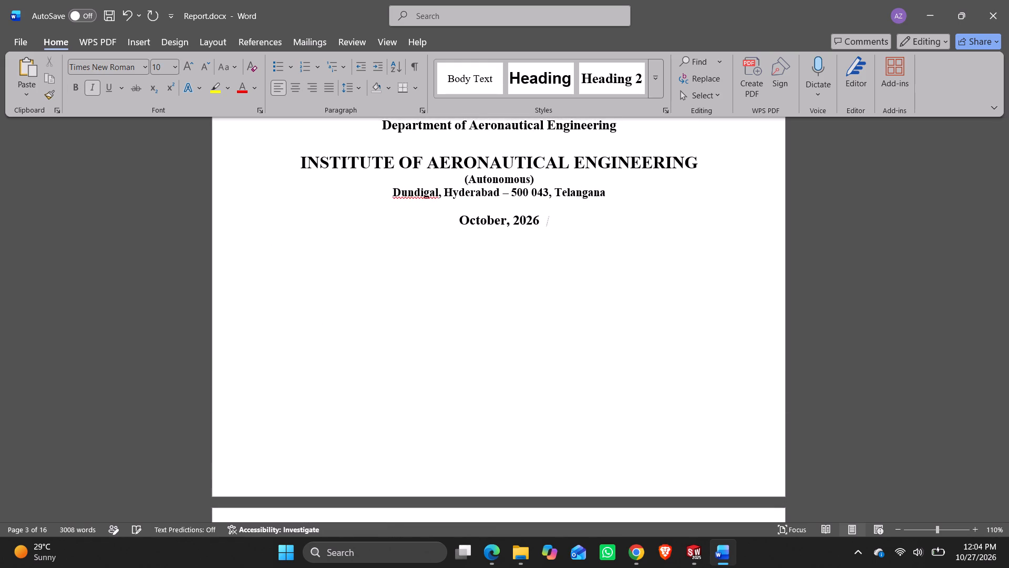
{"action": "key", "text": "BackSpace"}
Insert centered blank lines below "October, 2026" until the text cursor is near the bottom of the title page.
{"action": "key", "text": "Return"}
{"action": "key", "text": "Return"}
{"action": "key", "text": "Return"}
{"action": "key", "text": "Return"}
{"action": "key", "text": "Return"}
{"action": "key", "text": "Return"}
{"action": "key", "text": "Return"}
{"action": "key", "text": "Return"}
{"action": "key", "text": "Return"}
{"action": "key", "text": "Return"}
{"action": "key", "text": "Return"}
{"action": "key", "text": "Return"}
{"action": "key", "text": "Return"}
{"action": "key", "text": "Return"}
{"action": "key", "text": "Return"}
{"action": "key", "text": "Return"}
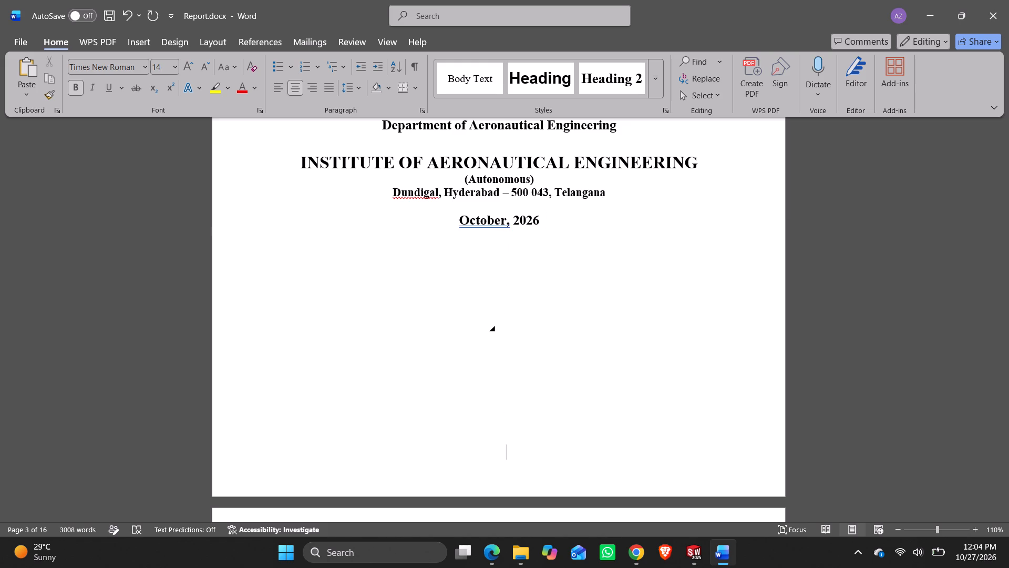
Change the Roman page number at the bottom of the page just before the Approval Sheet to II.
{"action": "scroll", "coordinate": [505, 437], "scroll_direction": "down", "scroll_amount": 2}
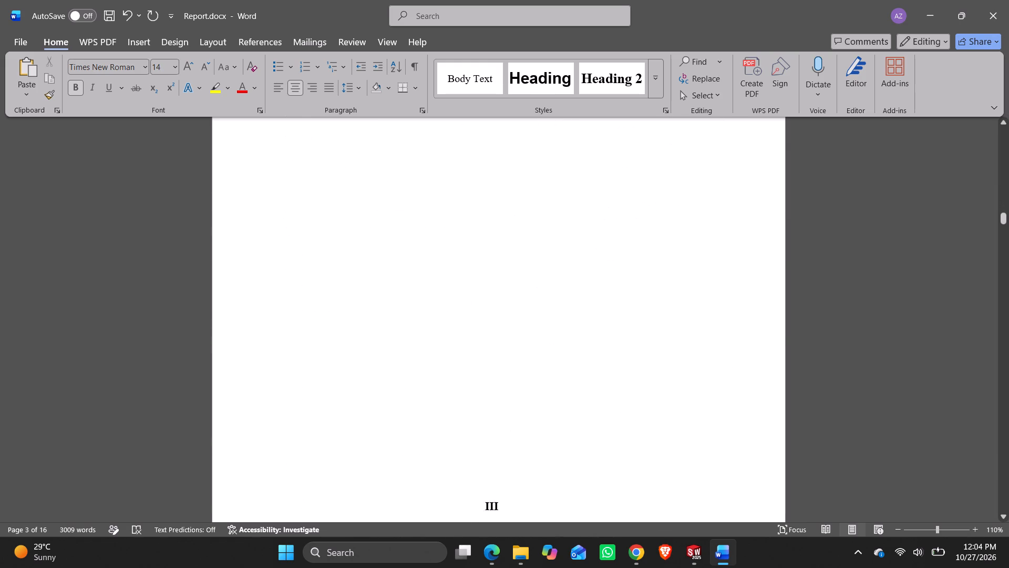
{"action": "scroll", "coordinate": [505, 437], "scroll_direction": "down", "scroll_amount": 2}
{"action": "left_click", "coordinate": [489, 261]}
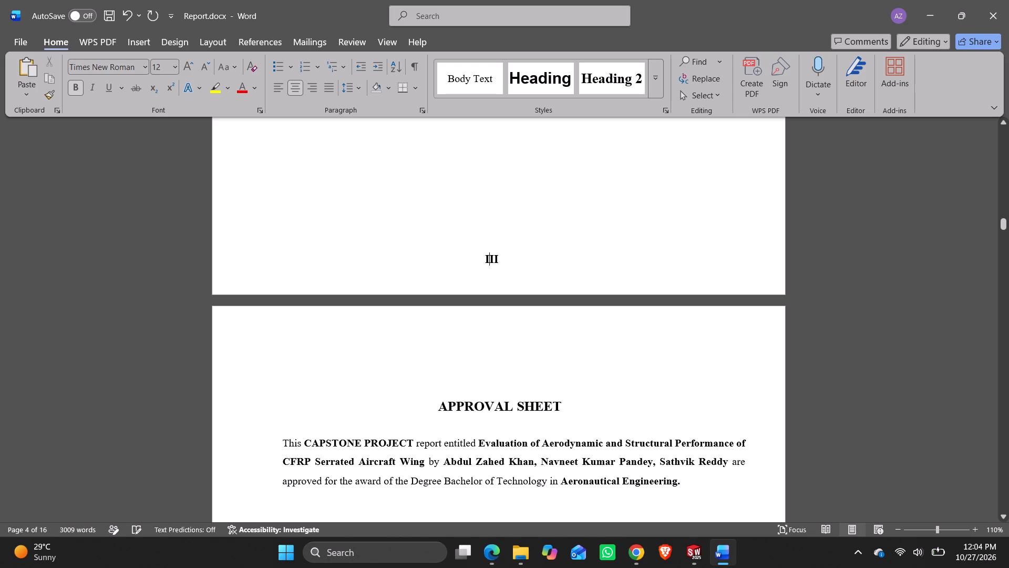
{"action": "key", "text": "BackSpace"}
Change the Roman page number at the bottom of the Approval Sheet page, just before the Abstract, to III.
{"action": "scroll", "coordinate": [542, 309], "scroll_direction": "down", "scroll_amount": 3}
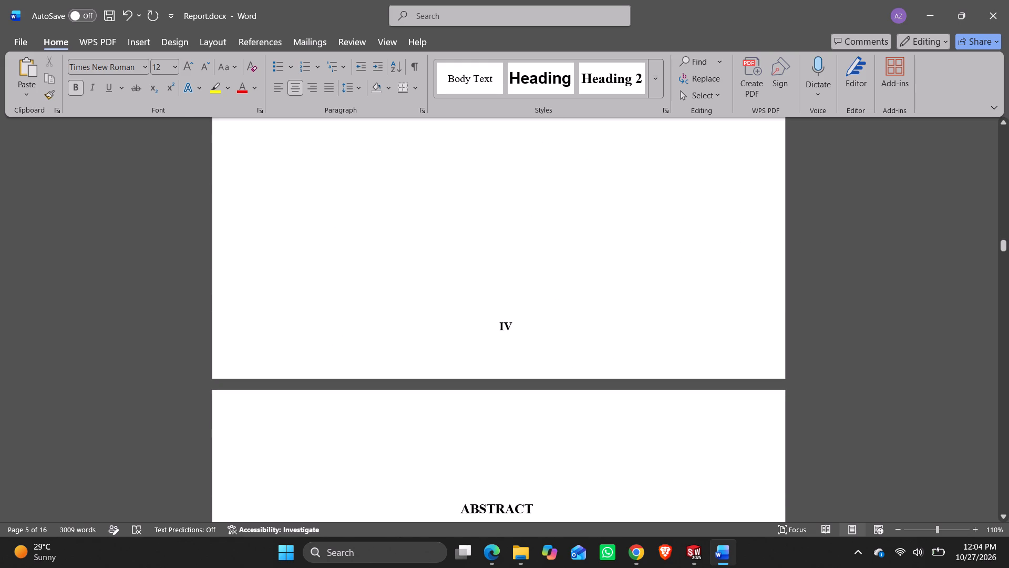
{"action": "left_click", "coordinate": [511, 329]}
{"action": "key", "text": "BackSpace"}
{"action": "type", "text": "II"}
Change the Roman page number at the bottom of the Abstract page, just before the Contents, to IV.
{"action": "scroll", "coordinate": [511, 329], "scroll_direction": "down", "scroll_amount": 3}
{"action": "left_click", "coordinate": [493, 243]}
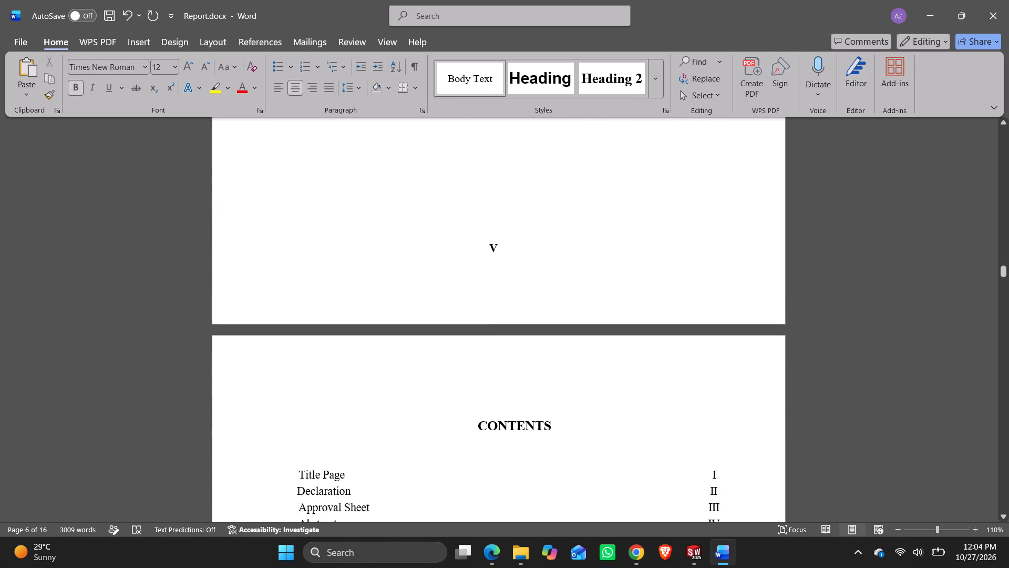
{"action": "key", "text": "i"}
Change the Roman page number at the bottom of the Contents page to V.
{"action": "scroll", "coordinate": [493, 243], "scroll_direction": "down", "scroll_amount": 2}
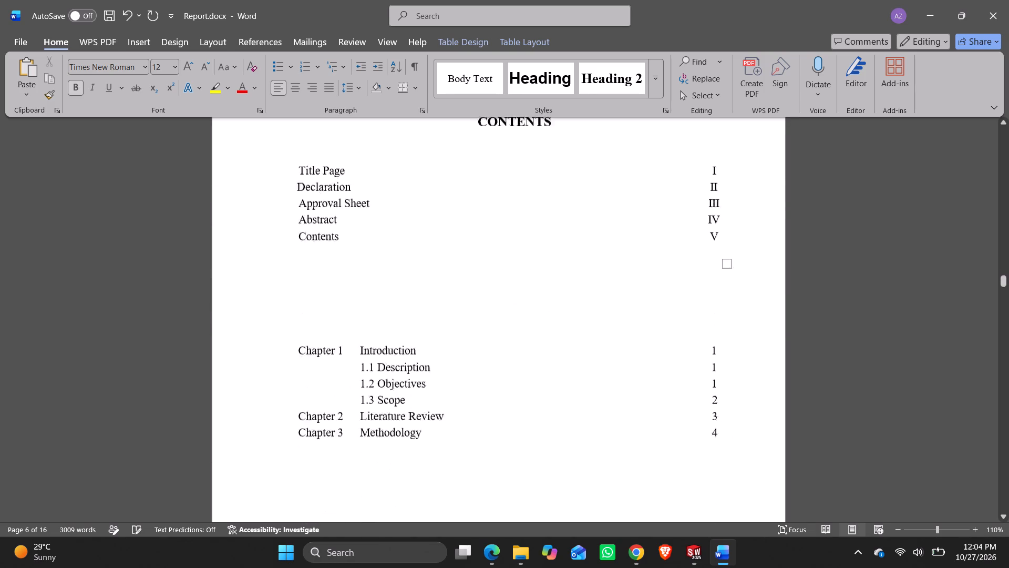
{"action": "scroll", "coordinate": [493, 243], "scroll_direction": "down", "scroll_amount": 1}
{"action": "left_click", "coordinate": [497, 356]}
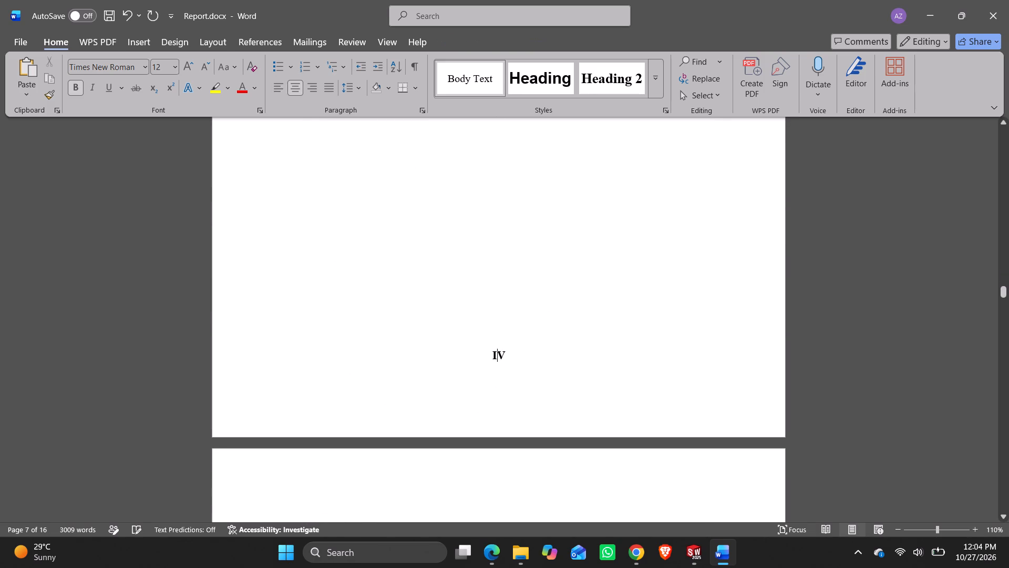
{"action": "key", "text": "BackSpace"}
{"action": "scroll", "coordinate": [564, 335], "scroll_direction": "up", "scroll_amount": 2}
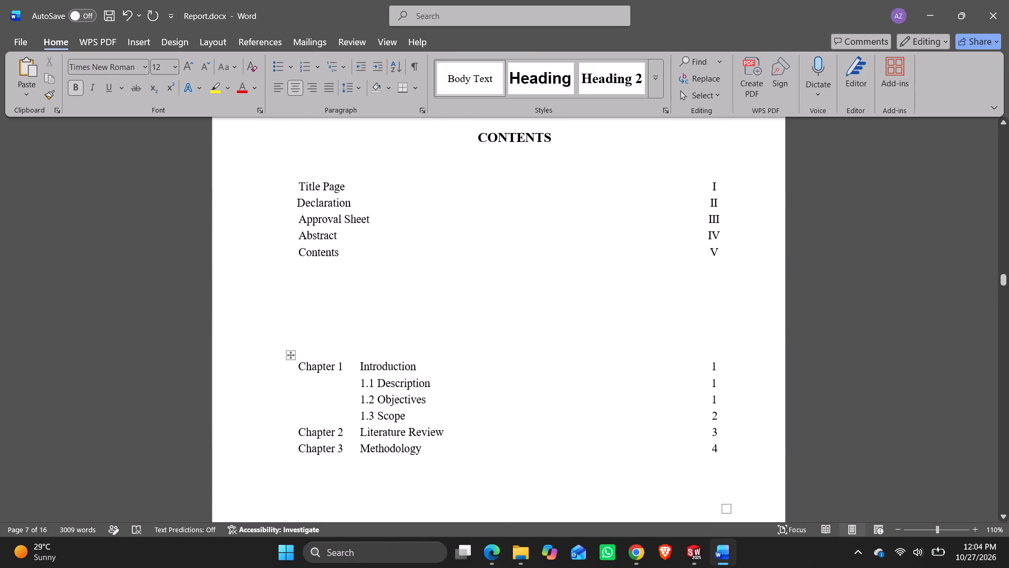
{"action": "scroll", "coordinate": [564, 335], "scroll_direction": "down", "scroll_amount": 1}
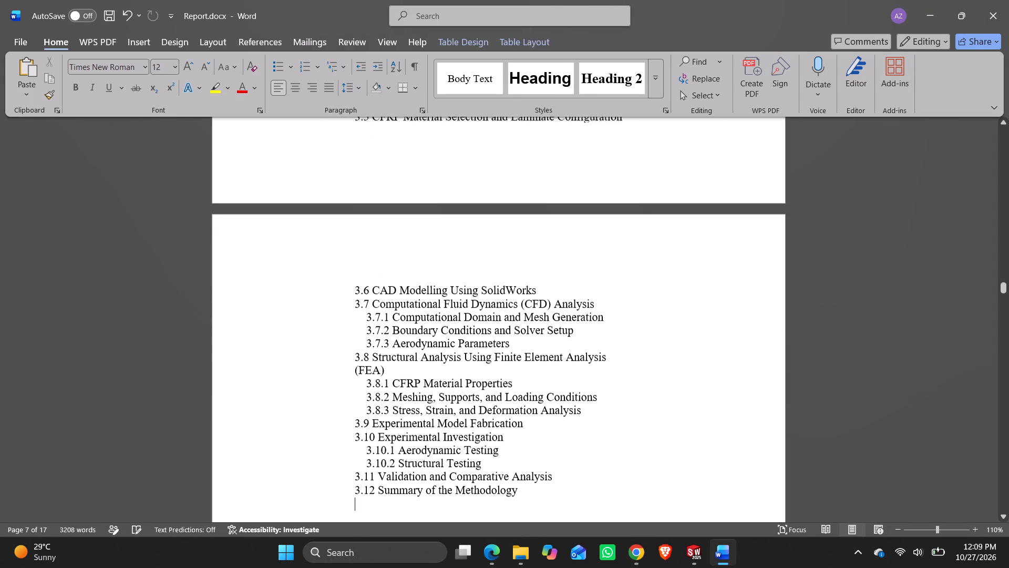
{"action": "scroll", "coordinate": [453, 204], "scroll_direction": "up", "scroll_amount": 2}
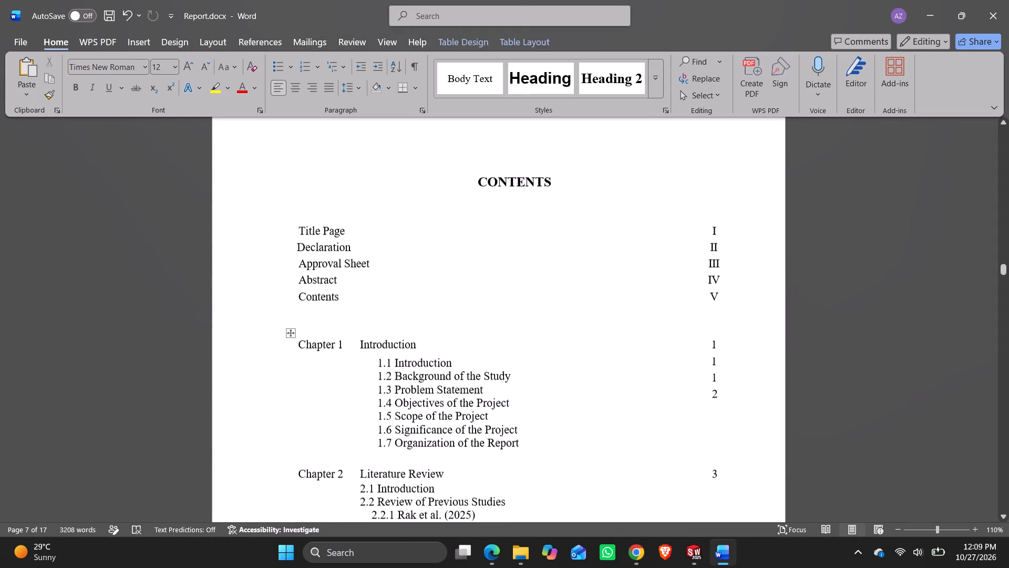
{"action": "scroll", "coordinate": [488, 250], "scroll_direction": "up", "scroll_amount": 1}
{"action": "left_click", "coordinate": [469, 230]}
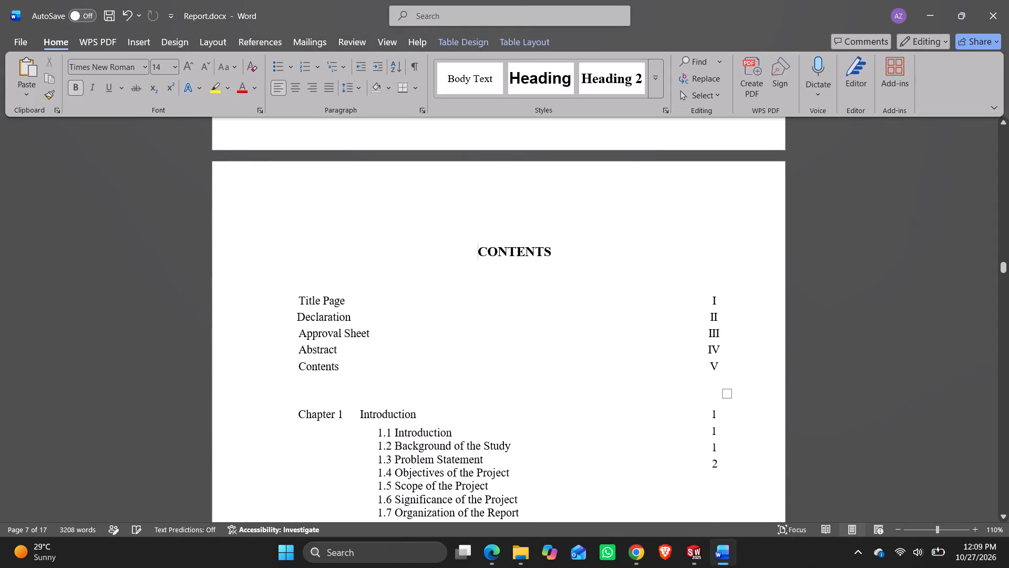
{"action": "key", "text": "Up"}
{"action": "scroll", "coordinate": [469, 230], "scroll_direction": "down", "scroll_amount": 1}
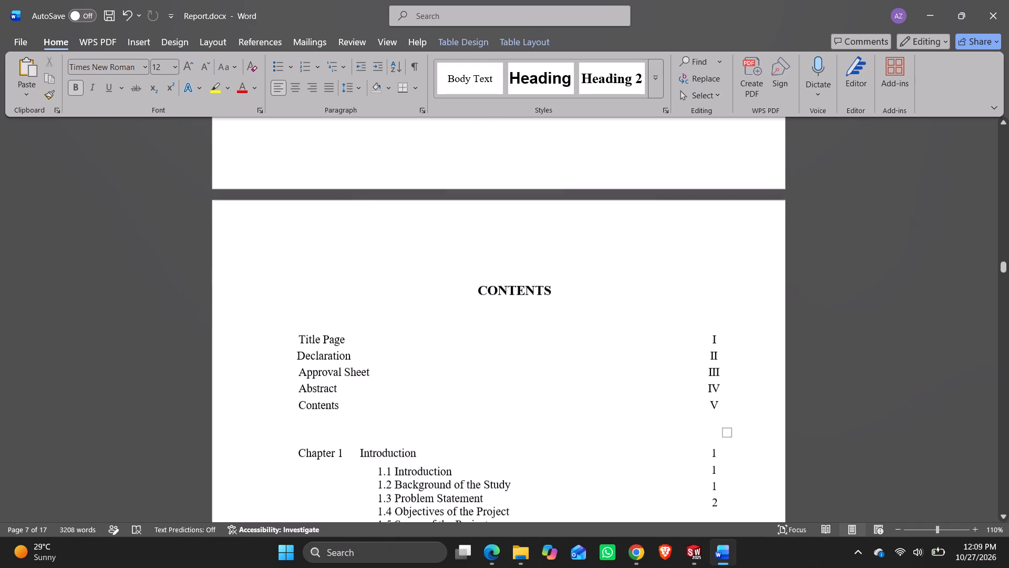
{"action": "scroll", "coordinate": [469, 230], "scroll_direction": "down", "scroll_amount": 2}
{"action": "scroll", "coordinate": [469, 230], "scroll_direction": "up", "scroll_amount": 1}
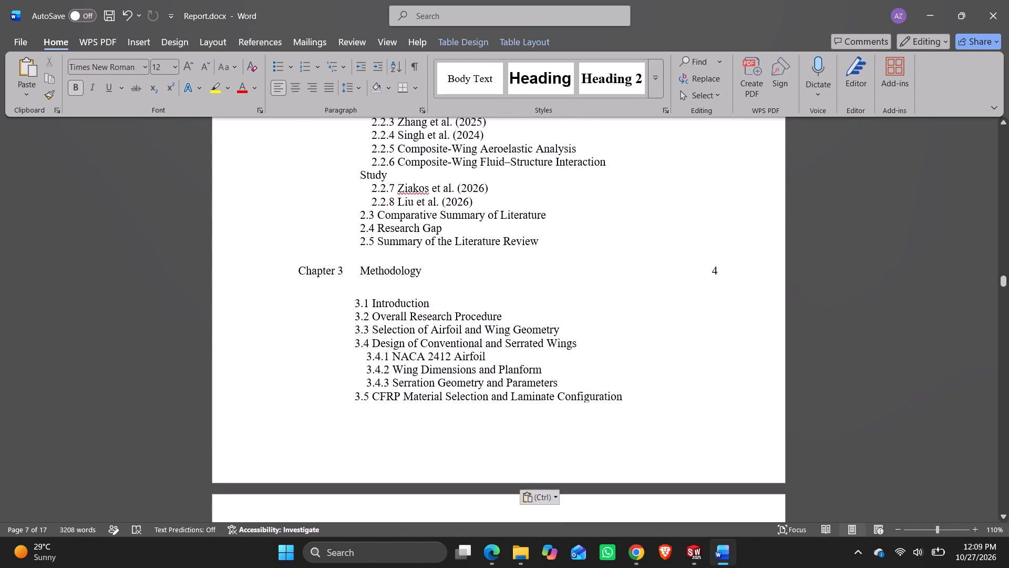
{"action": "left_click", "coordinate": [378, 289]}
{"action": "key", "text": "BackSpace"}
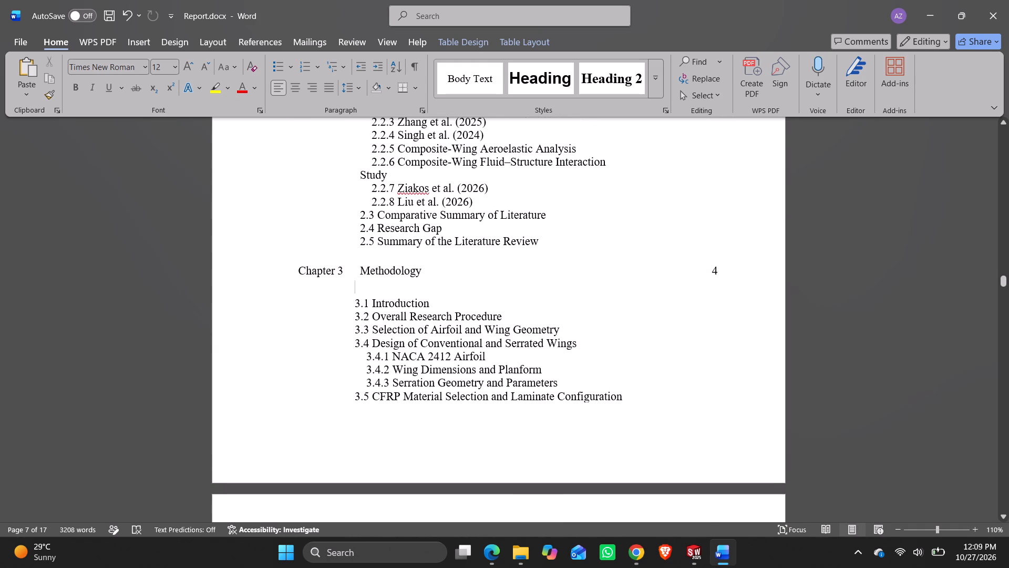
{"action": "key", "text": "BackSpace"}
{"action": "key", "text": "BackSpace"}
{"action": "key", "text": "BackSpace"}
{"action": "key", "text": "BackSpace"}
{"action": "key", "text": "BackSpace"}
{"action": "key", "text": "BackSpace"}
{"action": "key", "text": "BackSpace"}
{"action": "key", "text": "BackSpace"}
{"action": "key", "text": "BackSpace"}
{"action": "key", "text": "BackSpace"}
Delete the subsections 3.4.1 NACA 2412 Airfoil to 3.4.3 Serration Geometry and Parameters from the Contents table.
{"action": "left_click", "coordinate": [560, 378]}
{"action": "key", "text": "BackSpace"}
{"action": "key", "text": "BackSpace"}
{"action": "key", "text": "BackSpace"}
{"action": "key", "text": "BackSpace"}
{"action": "key", "text": "BackSpace"}
{"action": "key", "text": "BackSpace"}
{"action": "key", "text": "BackSpace"}
{"action": "key", "text": "BackSpace"}
{"action": "key", "text": "BackSpace"}
{"action": "key", "text": "BackSpace"}
{"action": "key", "text": "BackSpace"}
{"action": "key", "text": "BackSpace"}
{"action": "key", "text": "BackSpace"}
{"action": "key", "text": "BackSpace"}
{"action": "key", "text": "BackSpace"}
{"action": "key", "text": "BackSpace"}
{"action": "key", "text": "BackSpace"}
{"action": "key", "text": "BackSpace"}
{"action": "key", "text": "BackSpace"}
{"action": "key", "text": "BackSpace"}
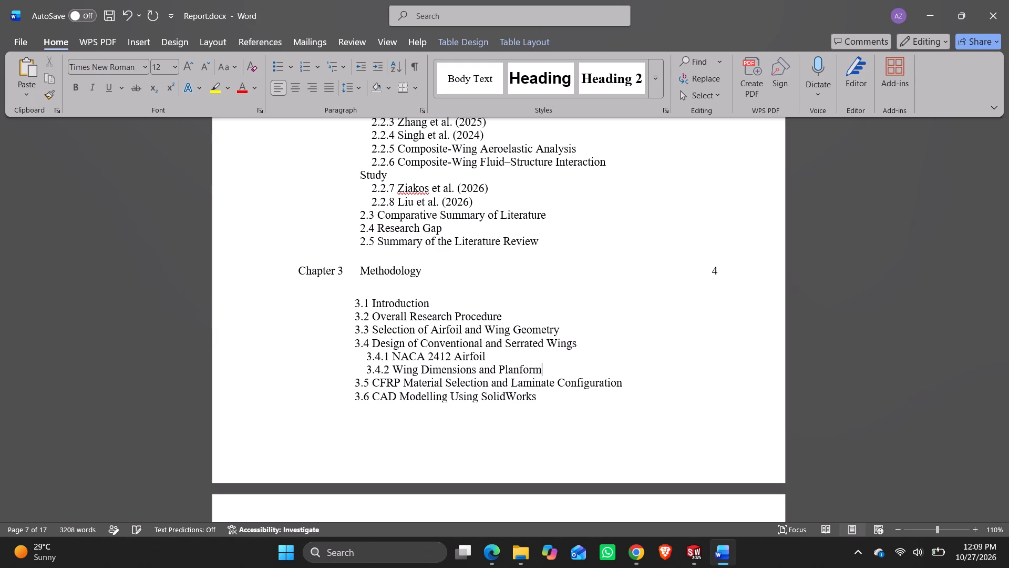
{"action": "key", "text": "BackSpace"}
{"action": "key", "text": "BackSpace"}
{"action": "key", "text": "BackSpace"}
{"action": "key", "text": "BackSpace"}
{"action": "key", "text": "BackSpace"}
{"action": "key", "text": "BackSpace"}
{"action": "key", "text": "BackSpace"}
{"action": "key", "text": "BackSpace"}
{"action": "key", "text": "BackSpace"}
{"action": "key", "text": "BackSpace"}
{"action": "key", "text": "BackSpace"}
{"action": "key", "text": "BackSpace"}
{"action": "key", "text": "BackSpace"}
{"action": "key", "text": "BackSpace"}
{"action": "key", "text": "BackSpace"}
{"action": "key", "text": "BackSpace"}
{"action": "key", "text": "BackSpace"}
{"action": "key", "text": "BackSpace"}
{"action": "key", "text": "BackSpace"}
{"action": "key", "text": "BackSpace"}
{"action": "key", "text": "BackSpace"}
{"action": "key", "text": "BackSpace"}
{"action": "key", "text": "BackSpace"}
{"action": "key", "text": "BackSpace"}
{"action": "key", "text": "BackSpace"}
{"action": "key", "text": "BackSpace"}
{"action": "key", "text": "BackSpace"}
{"action": "key", "text": "BackSpace"}
{"action": "key", "text": "BackSpace"}
{"action": "key", "text": "BackSpace"}
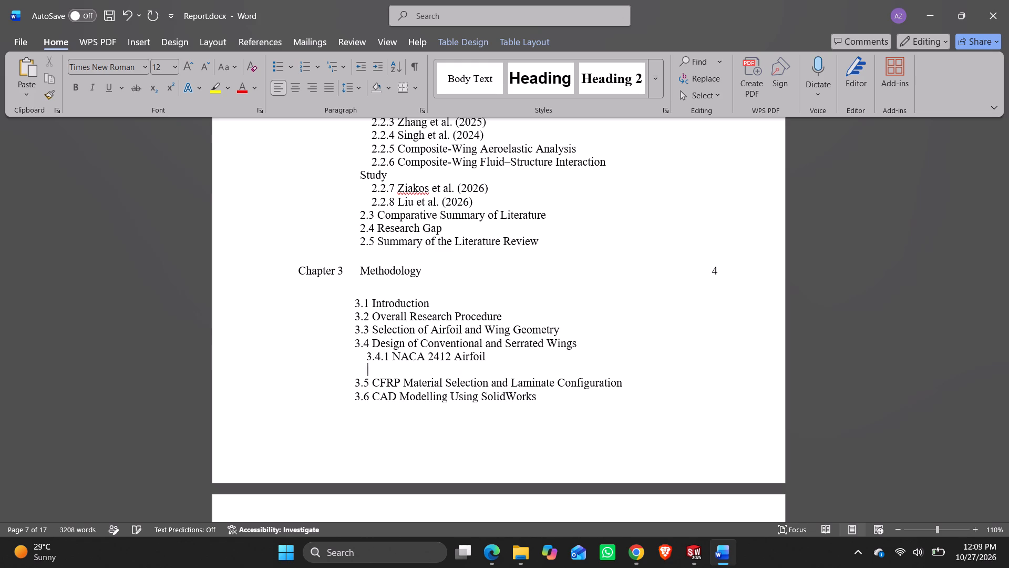
{"action": "key", "text": "BackSpace"}
{"action": "key", "text": "BackSpace"}
{"action": "key", "text": "BackSpace"}
{"action": "key", "text": "BackSpace"}
{"action": "key", "text": "BackSpace"}
{"action": "key", "text": "BackSpace"}
{"action": "key", "text": "BackSpace"}
{"action": "key", "text": "BackSpace"}
{"action": "key", "text": "BackSpace"}
{"action": "key", "text": "BackSpace"}
{"action": "key", "text": "BackSpace"}
{"action": "key", "text": "BackSpace"}
{"action": "key", "text": "BackSpace"}
{"action": "key", "text": "BackSpace"}
{"action": "key", "text": "BackSpace"}
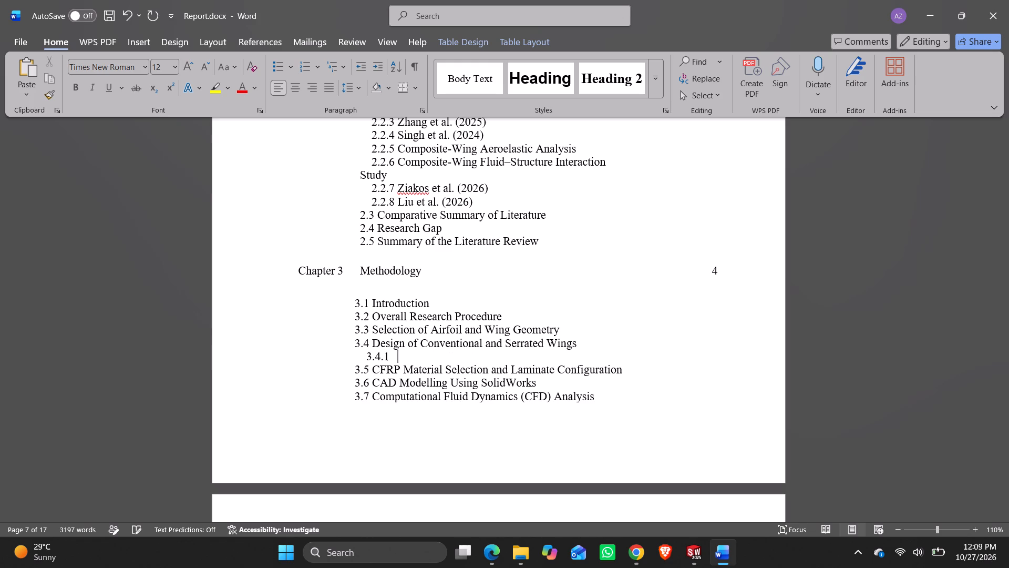
{"action": "key", "text": "BackSpace"}
{"action": "key", "text": "BackSpace"}
{"action": "key", "text": "BackSpace"}
{"action": "key", "text": "BackSpace"}
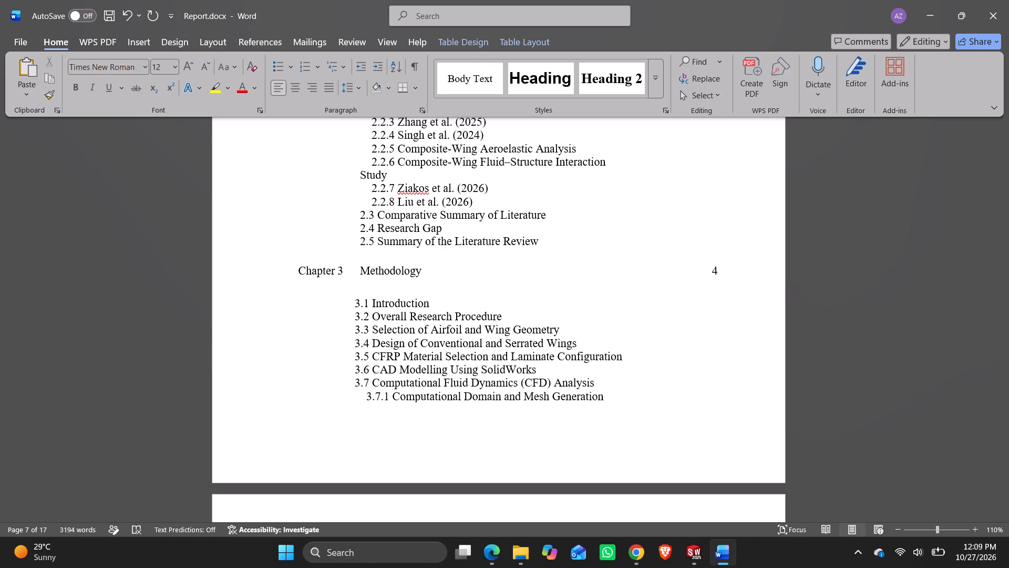
Delete the subsections 3.7.1 Computational Domain and Mesh Generation to 3.7.3 Aerodynamic Parameters from the Contents table.
{"action": "scroll", "coordinate": [560, 378], "scroll_direction": "down", "scroll_amount": 1}
{"action": "scroll", "coordinate": [465, 424], "scroll_direction": "down", "scroll_amount": 1}
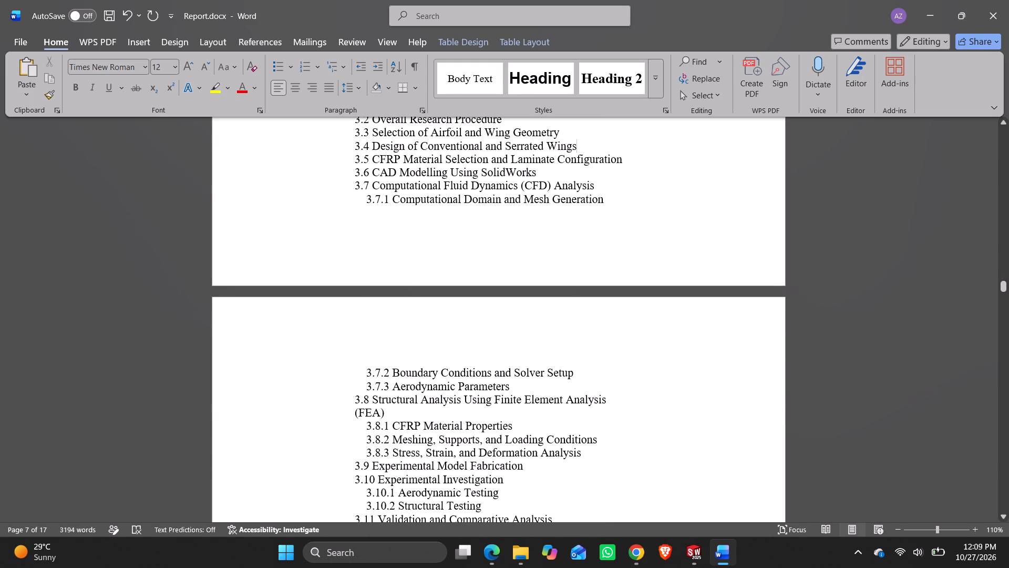
{"action": "left_click", "coordinate": [517, 387]}
{"action": "key", "text": "BackSpace"}
{"action": "key", "text": "BackSpace"}
{"action": "key", "text": "BackSpace"}
{"action": "key", "text": "BackSpace"}
{"action": "key", "text": "BackSpace"}
{"action": "key", "text": "BackSpace"}
{"action": "key", "text": "BackSpace"}
{"action": "key", "text": "BackSpace"}
{"action": "key", "text": "BackSpace"}
{"action": "key", "text": "BackSpace"}
{"action": "key", "text": "BackSpace"}
{"action": "key", "text": "BackSpace"}
{"action": "key", "text": "BackSpace"}
{"action": "key", "text": "BackSpace"}
{"action": "key", "text": "BackSpace"}
{"action": "key", "text": "BackSpace"}
{"action": "key", "text": "BackSpace"}
{"action": "key", "text": "BackSpace"}
{"action": "key", "text": "BackSpace"}
{"action": "key", "text": "BackSpace"}
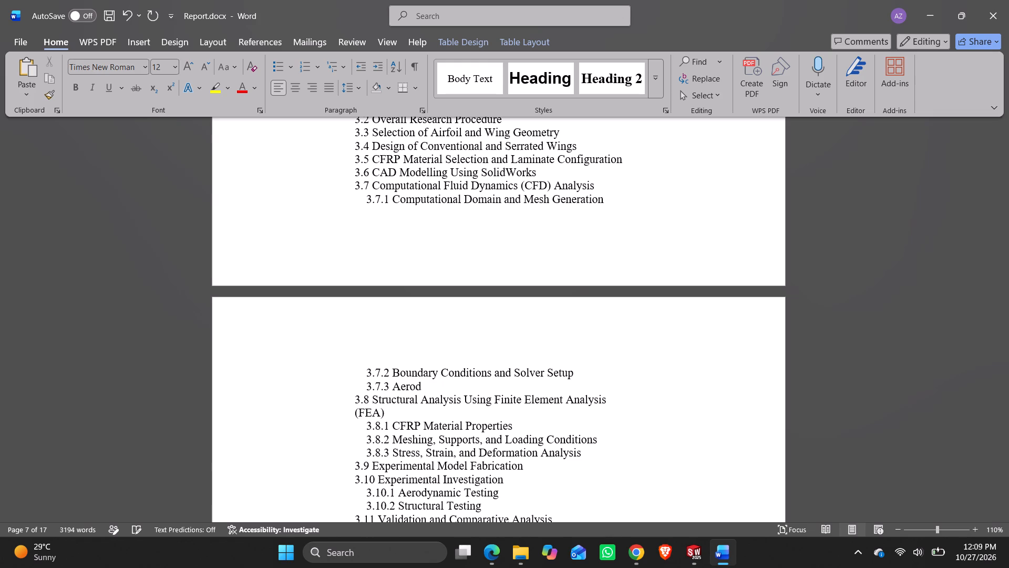
{"action": "key", "text": "BackSpace"}
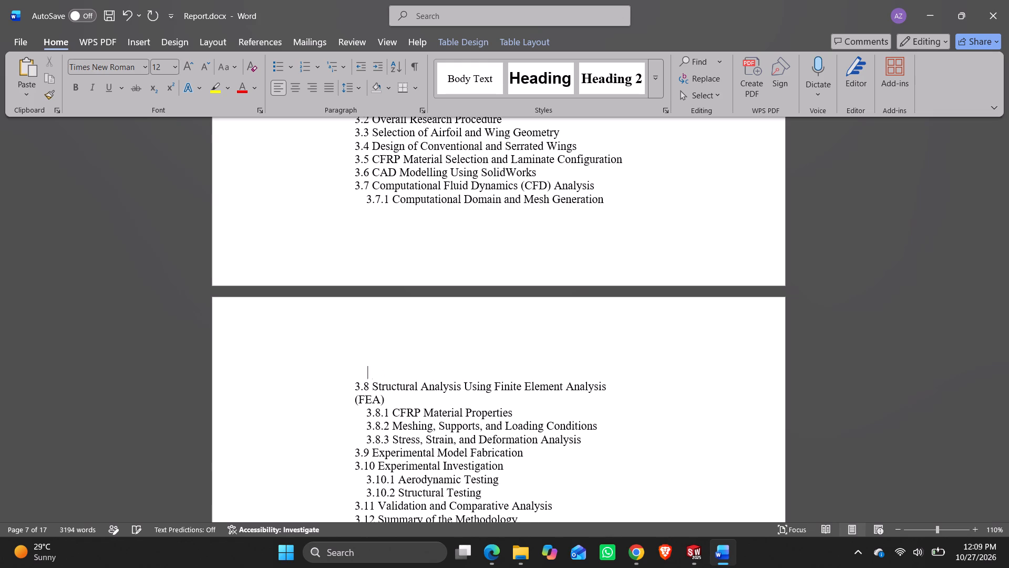
{"action": "key", "text": "BackSpace"}
{"action": "key", "text": "BackSpace"}
{"action": "key", "text": "BackSpace"}
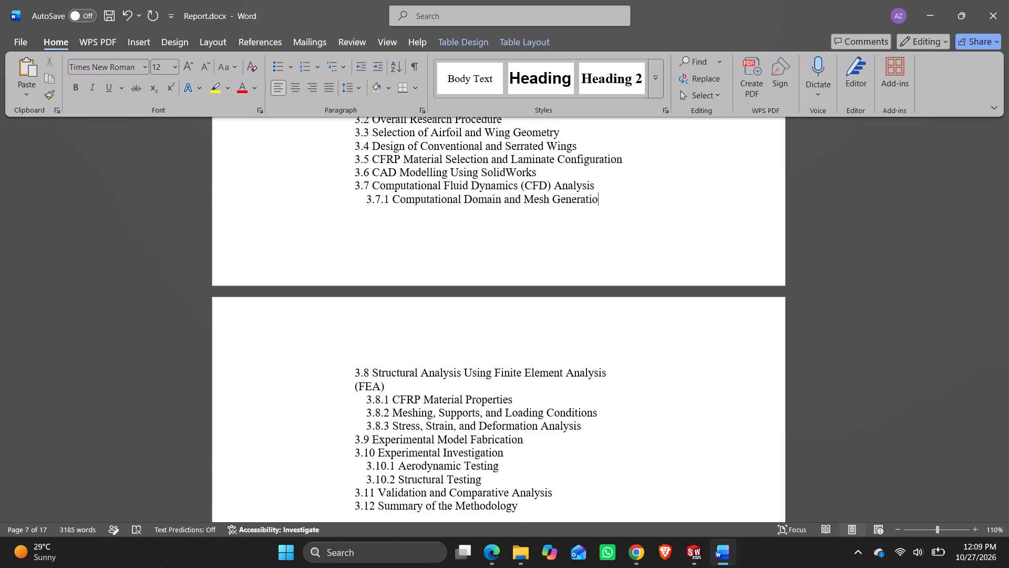
{"action": "scroll", "coordinate": [421, 448], "scroll_direction": "up", "scroll_amount": 1}
{"action": "key", "text": "BackSpace"}
{"action": "key", "text": "BackSpace"}
{"action": "key", "text": "BackSpace"}
{"action": "key", "text": "BackSpace"}
{"action": "key", "text": "BackSpace"}
{"action": "key", "text": "BackSpace"}
{"action": "key", "text": "BackSpace"}
{"action": "key", "text": "BackSpace"}
{"action": "key", "text": "BackSpace"}
{"action": "key", "text": "BackSpace"}
{"action": "key", "text": "BackSpace"}
{"action": "key", "text": "BackSpace"}
{"action": "key", "text": "BackSpace"}
{"action": "key", "text": "BackSpace"}
{"action": "key", "text": "BackSpace"}
{"action": "key", "text": "BackSpace"}
{"action": "key", "text": "BackSpace"}
{"action": "key", "text": "BackSpace"}
{"action": "key", "text": "BackSpace"}
{"action": "key", "text": "BackSpace"}
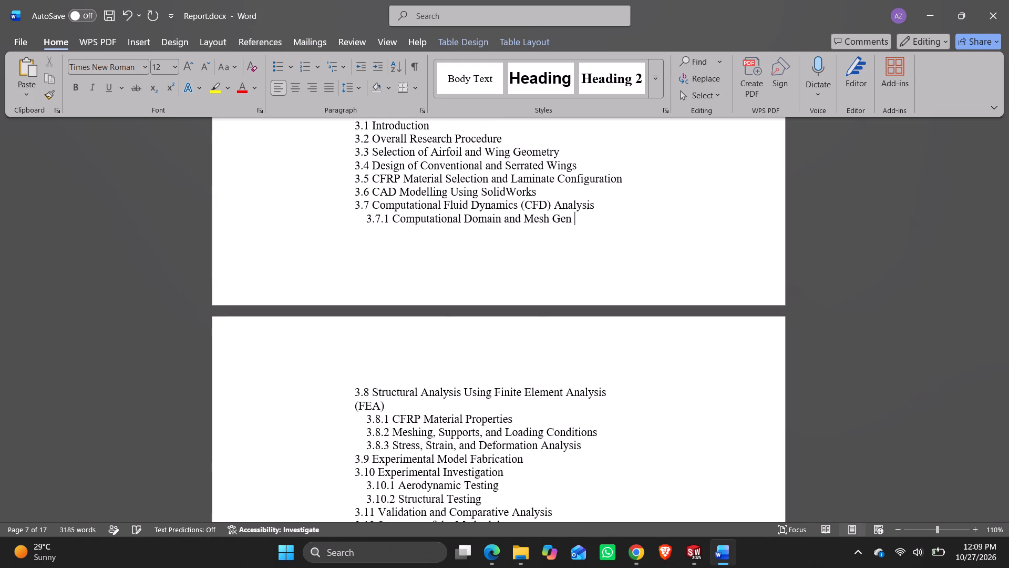
{"action": "key", "text": "BackSpace"}
{"action": "key", "text": "BackSpace"}
{"action": "key", "text": "BackSpace"}
{"action": "key", "text": "BackSpace"}
{"action": "key", "text": "BackSpace"}
{"action": "key", "text": "BackSpace"}
{"action": "key", "text": "BackSpace"}
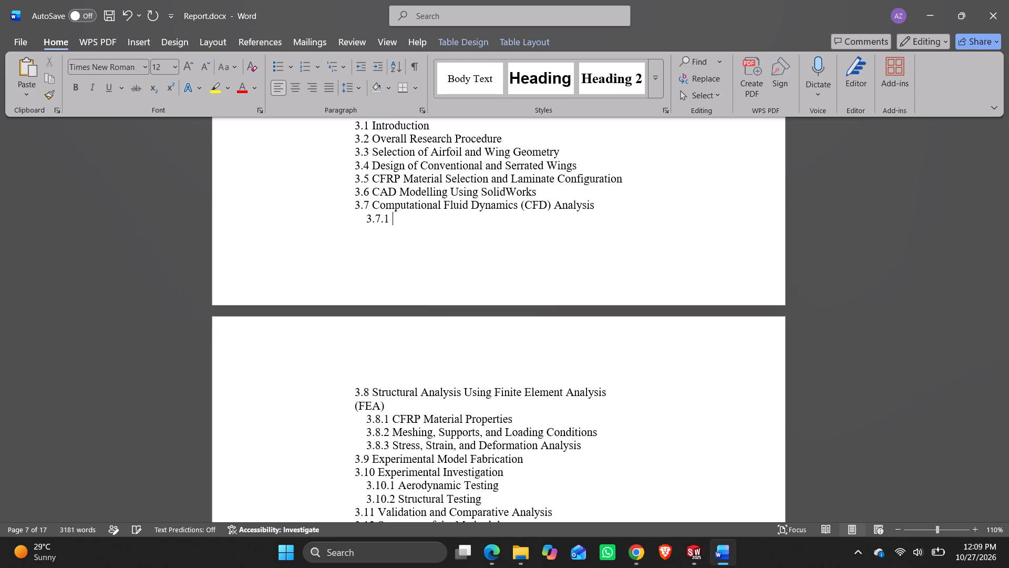
{"action": "key", "text": "BackSpace"}
{"action": "key", "text": "BackSpace"}
{"action": "key", "text": "BackSpace"}
{"action": "key", "text": "BackSpace"}
{"action": "key", "text": "BackSpace"}
{"action": "key", "text": "BackSpace"}
{"action": "key", "text": "BackSpace"}
{"action": "key", "text": "BackSpace"}
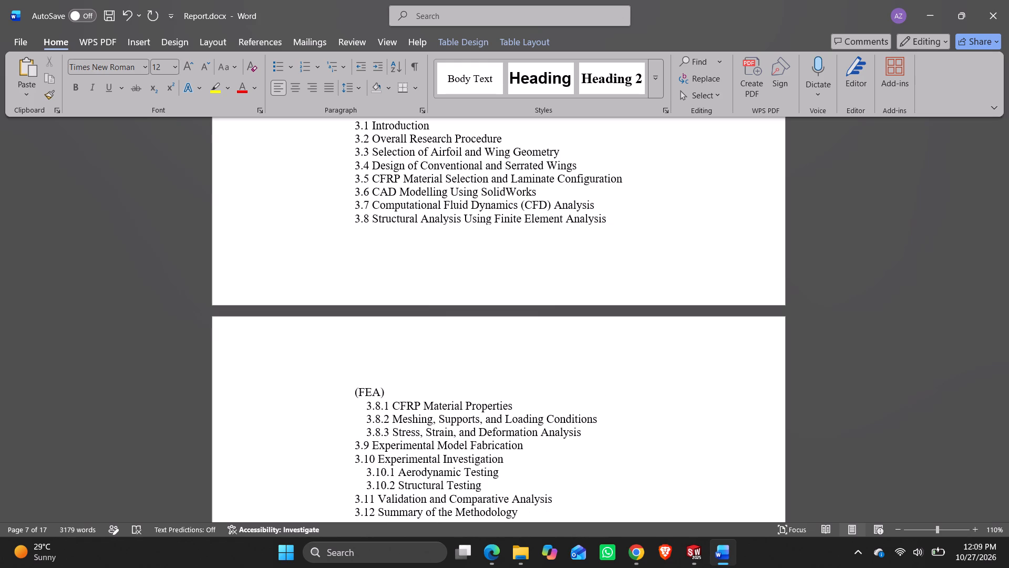
Look through the report's body chapters below the Contents table, then return to the Chapter 3 entries.
{"action": "scroll", "coordinate": [387, 524], "scroll_direction": "down", "scroll_amount": 5}
{"action": "scroll", "coordinate": [404, 438], "scroll_direction": "down", "scroll_amount": 7}
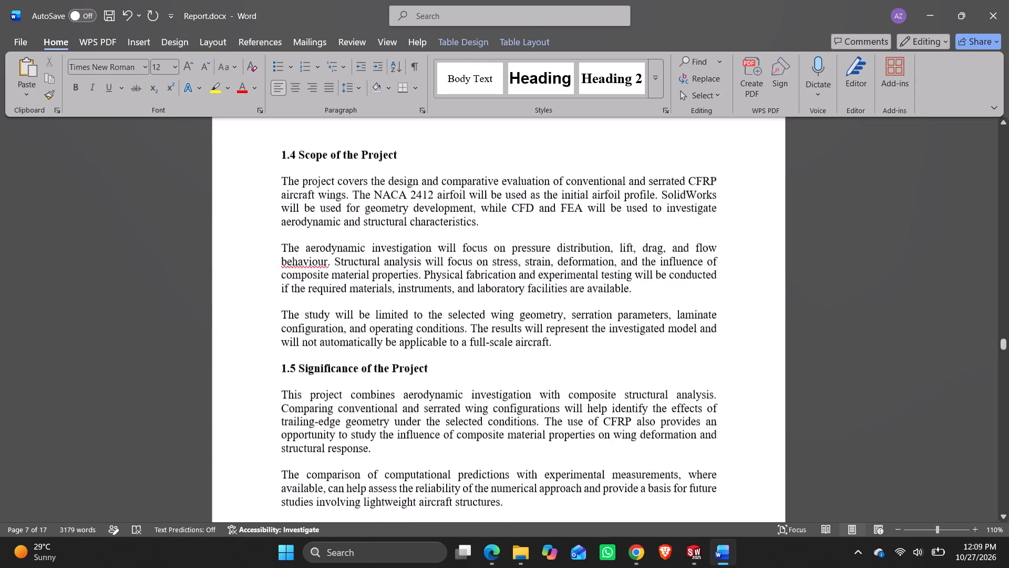
{"action": "scroll", "coordinate": [404, 438], "scroll_direction": "down", "scroll_amount": 20}
{"action": "scroll", "coordinate": [404, 438], "scroll_direction": "down", "scroll_amount": 3}
{"action": "scroll", "coordinate": [404, 438], "scroll_direction": "up", "scroll_amount": 4}
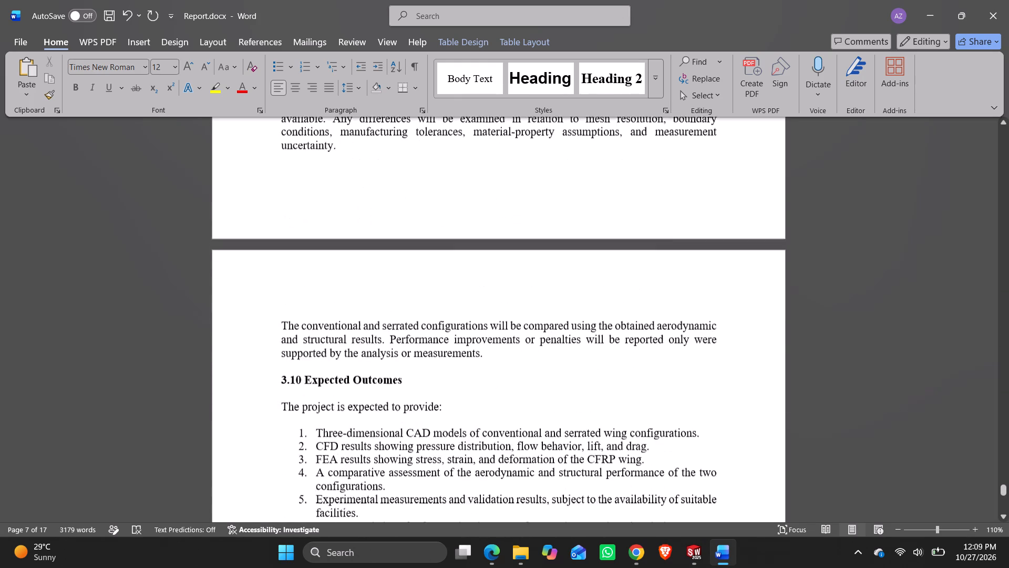
{"action": "scroll", "coordinate": [404, 438], "scroll_direction": "down", "scroll_amount": 3}
{"action": "scroll", "coordinate": [454, 286], "scroll_direction": "up", "scroll_amount": 17}
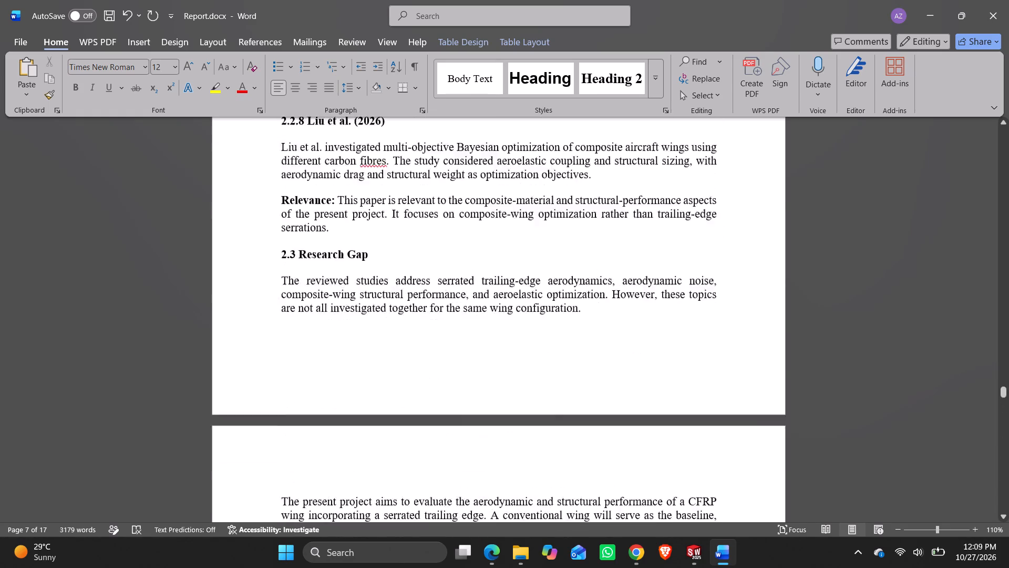
{"action": "scroll", "coordinate": [454, 286], "scroll_direction": "up", "scroll_amount": 10}
{"action": "scroll", "coordinate": [454, 286], "scroll_direction": "down", "scroll_amount": 1}
{"action": "scroll", "coordinate": [454, 286], "scroll_direction": "up", "scroll_amount": 1}
{"action": "scroll", "coordinate": [454, 286], "scroll_direction": "down", "scroll_amount": 2}
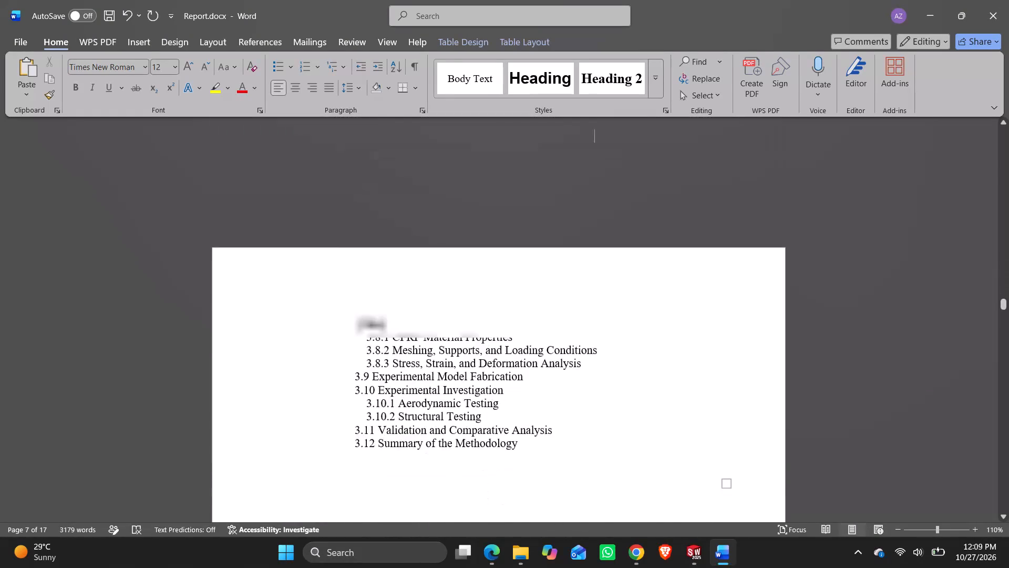
{"action": "scroll", "coordinate": [454, 286], "scroll_direction": "down", "scroll_amount": 2}
{"action": "scroll", "coordinate": [454, 286], "scroll_direction": "up", "scroll_amount": 6}
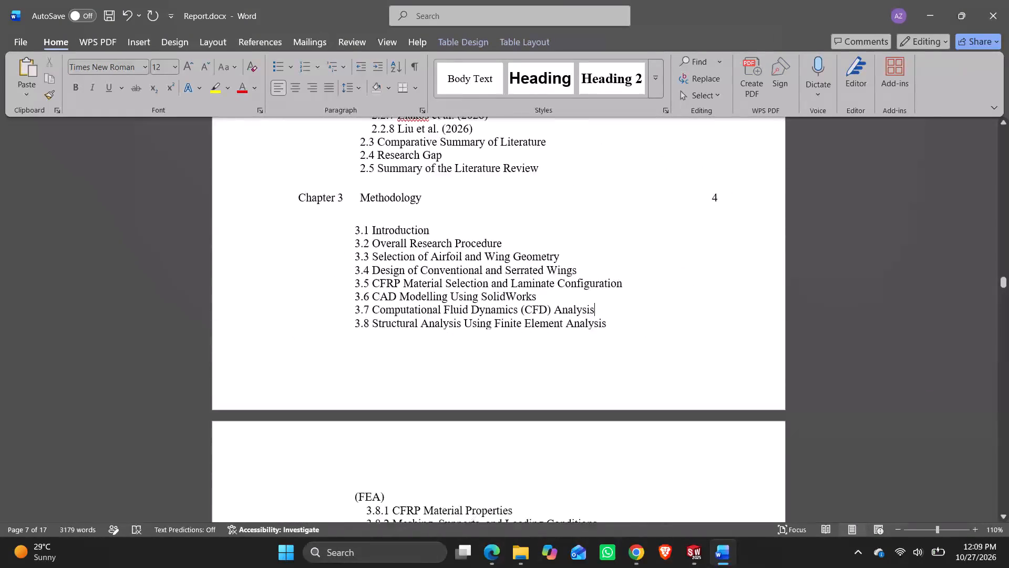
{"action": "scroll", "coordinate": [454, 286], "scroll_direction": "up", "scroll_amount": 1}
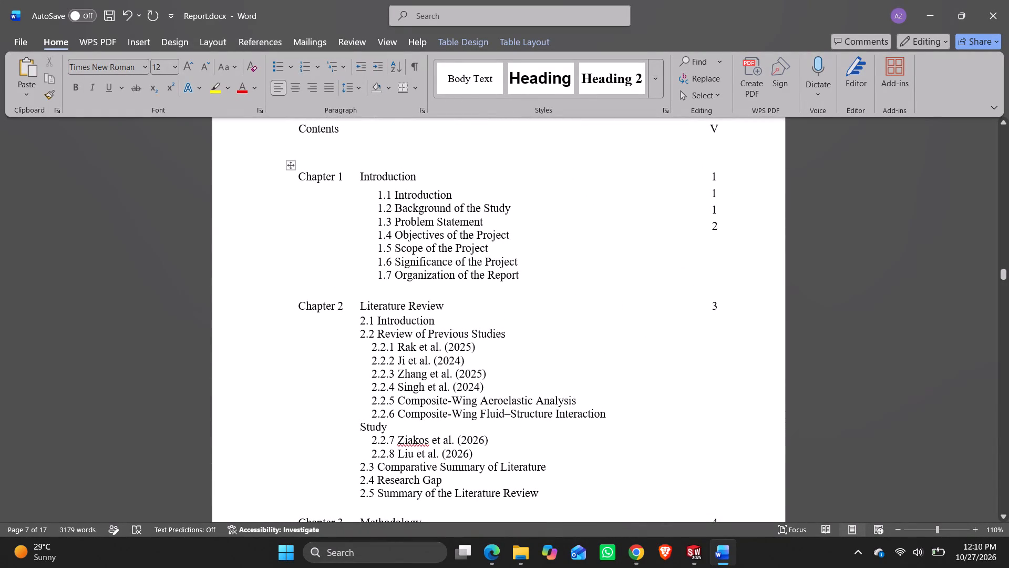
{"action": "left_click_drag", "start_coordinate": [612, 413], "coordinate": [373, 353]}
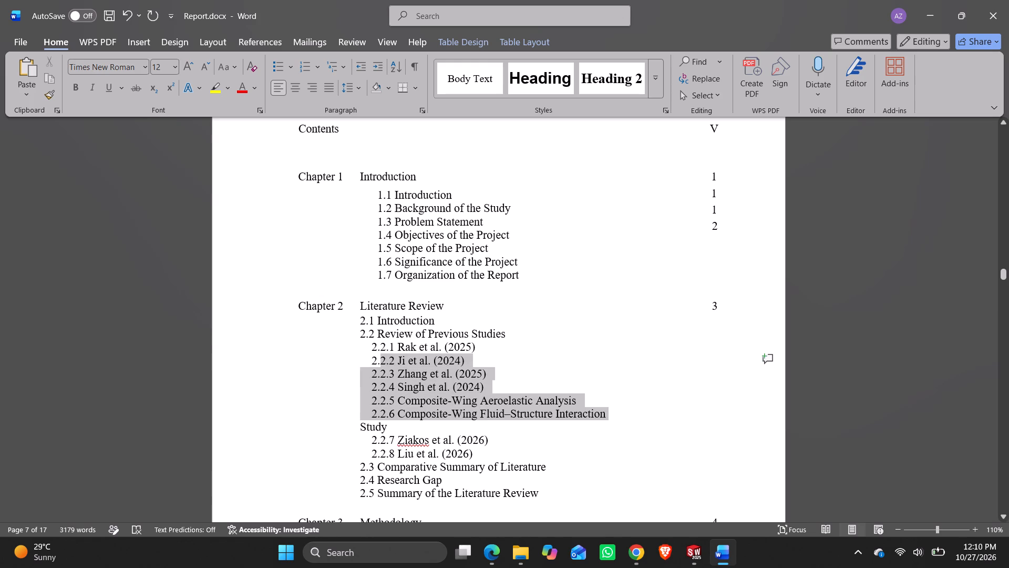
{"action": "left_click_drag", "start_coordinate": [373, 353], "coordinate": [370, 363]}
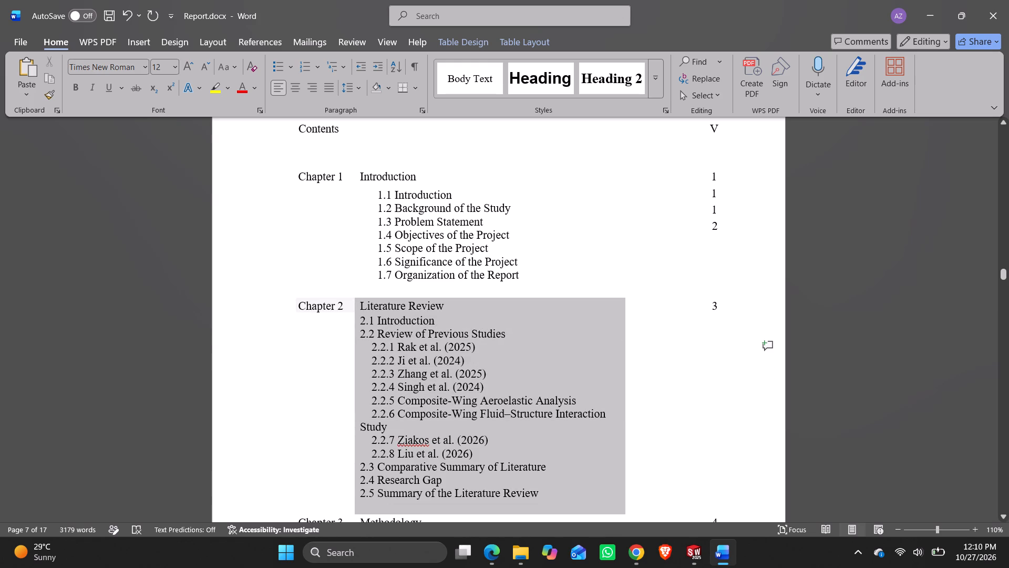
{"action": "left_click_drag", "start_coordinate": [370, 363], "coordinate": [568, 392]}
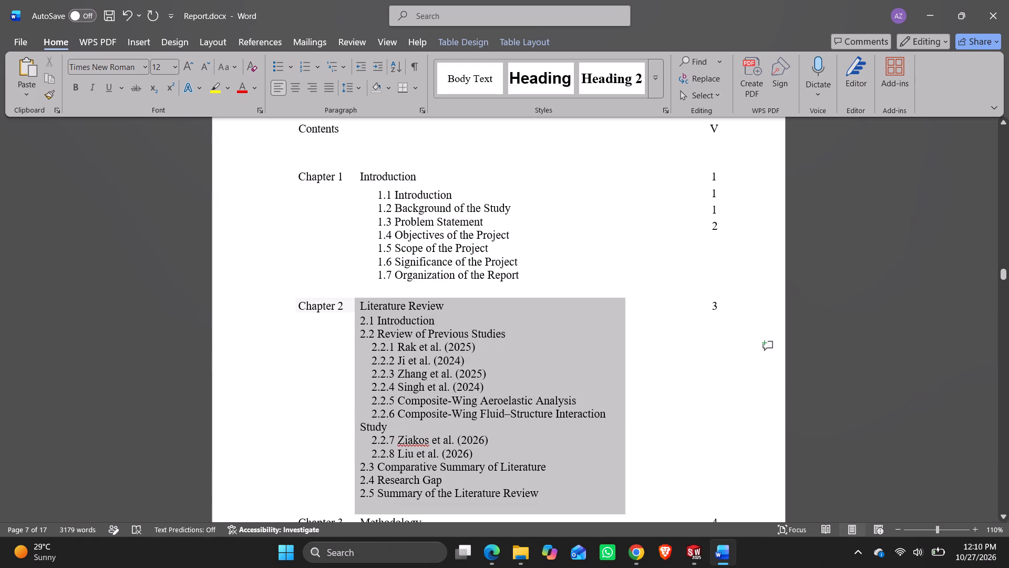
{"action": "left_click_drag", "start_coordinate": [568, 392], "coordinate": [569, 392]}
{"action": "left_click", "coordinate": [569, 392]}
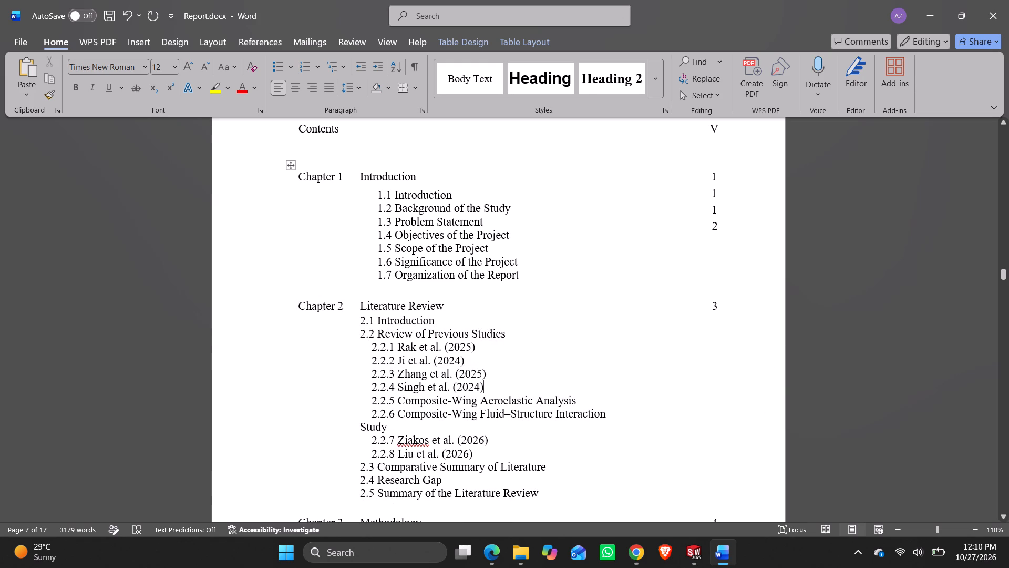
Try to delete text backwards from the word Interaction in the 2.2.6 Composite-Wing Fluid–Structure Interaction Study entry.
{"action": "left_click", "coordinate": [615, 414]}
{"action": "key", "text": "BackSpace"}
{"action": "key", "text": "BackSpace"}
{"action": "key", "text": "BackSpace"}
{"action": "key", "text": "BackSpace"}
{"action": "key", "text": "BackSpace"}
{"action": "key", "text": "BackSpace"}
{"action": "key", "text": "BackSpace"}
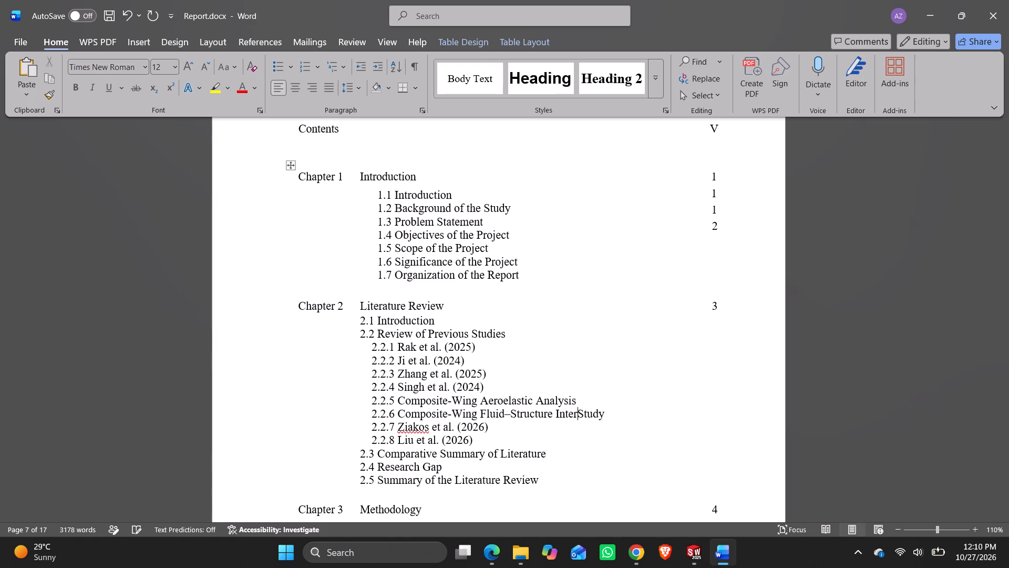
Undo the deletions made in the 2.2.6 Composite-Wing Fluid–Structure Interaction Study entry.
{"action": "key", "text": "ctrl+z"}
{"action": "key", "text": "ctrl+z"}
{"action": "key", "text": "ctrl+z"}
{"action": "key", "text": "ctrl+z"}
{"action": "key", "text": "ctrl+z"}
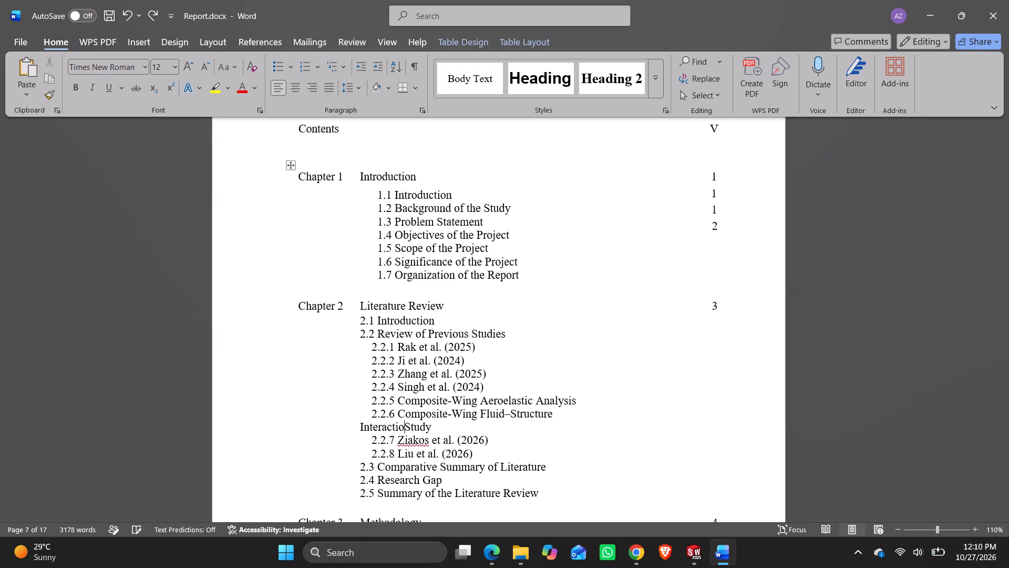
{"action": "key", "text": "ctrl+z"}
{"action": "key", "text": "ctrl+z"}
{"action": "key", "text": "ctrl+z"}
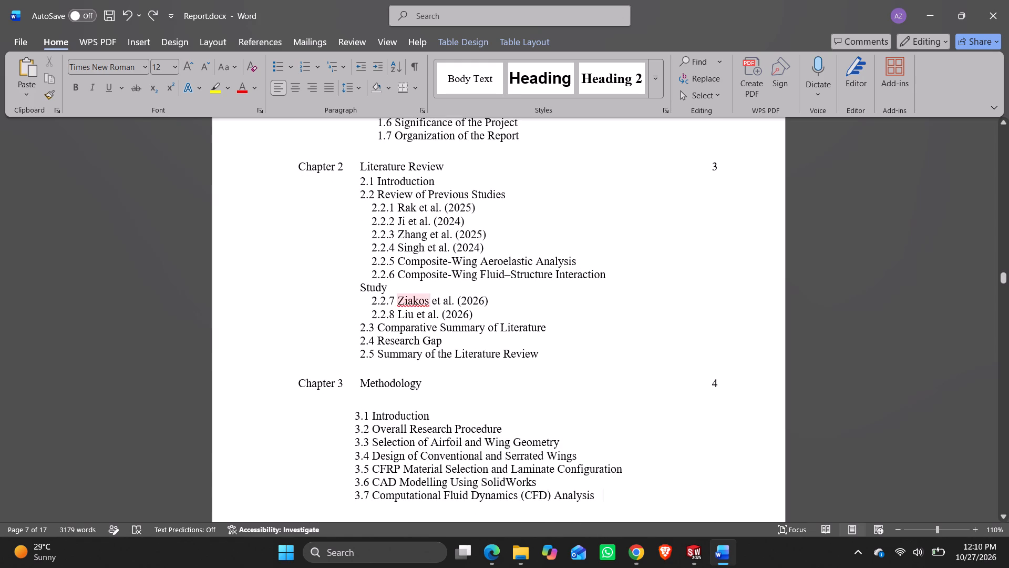
Delete the subsections 2.2.1 to 2.2.8 below 2.2 Review of Previous Studies from the Contents table.
{"action": "left_click", "coordinate": [487, 316]}
{"action": "key", "text": "BackSpace"}
{"action": "key", "text": "BackSpace"}
{"action": "key", "text": "BackSpace"}
{"action": "key", "text": "BackSpace"}
{"action": "key", "text": "BackSpace"}
{"action": "key", "text": "BackSpace"}
{"action": "key", "text": "BackSpace"}
{"action": "key", "text": "BackSpace"}
{"action": "key", "text": "BackSpace"}
{"action": "key", "text": "BackSpace"}
{"action": "key", "text": "BackSpace"}
{"action": "key", "text": "BackSpace"}
{"action": "key", "text": "BackSpace"}
{"action": "key", "text": "BackSpace"}
{"action": "key", "text": "BackSpace"}
{"action": "key", "text": "BackSpace"}
{"action": "key", "text": "BackSpace"}
{"action": "key", "text": "BackSpace"}
{"action": "key", "text": "BackSpace"}
{"action": "key", "text": "BackSpace"}
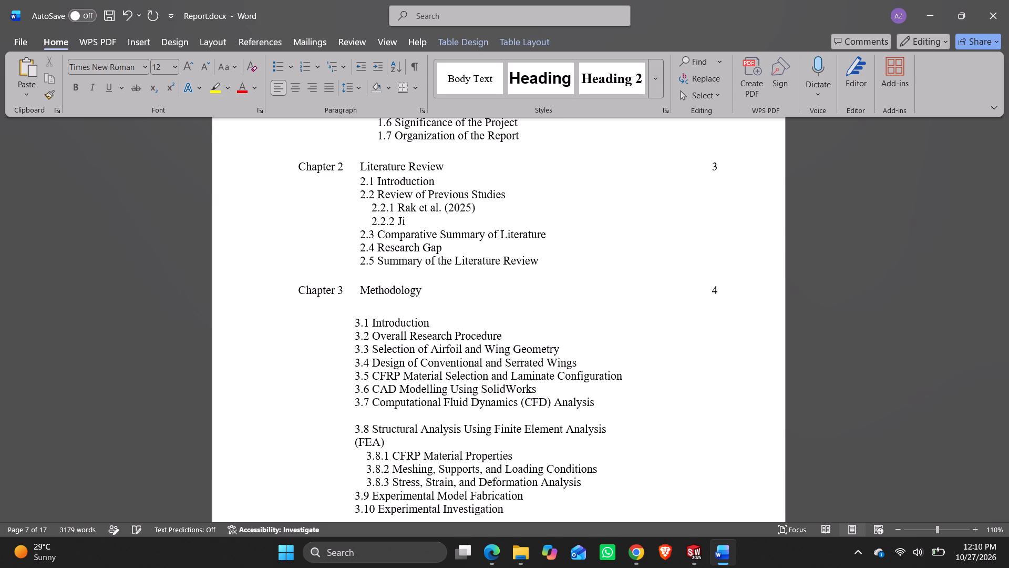
{"action": "key", "text": "BackSpace"}
{"action": "key", "text": "BackSpace"}
{"action": "key", "text": "BackSpace"}
{"action": "key", "text": "BackSpace"}
{"action": "key", "text": "BackSpace"}
{"action": "key", "text": "BackSpace"}
{"action": "key", "text": "BackSpace"}
{"action": "key", "text": "BackSpace"}
{"action": "key", "text": "BackSpace"}
{"action": "key", "text": "BackSpace"}
{"action": "key", "text": "BackSpace"}
{"action": "key", "text": "BackSpace"}
{"action": "key", "text": "BackSpace"}
{"action": "key", "text": "BackSpace"}
{"action": "key", "text": "BackSpace"}
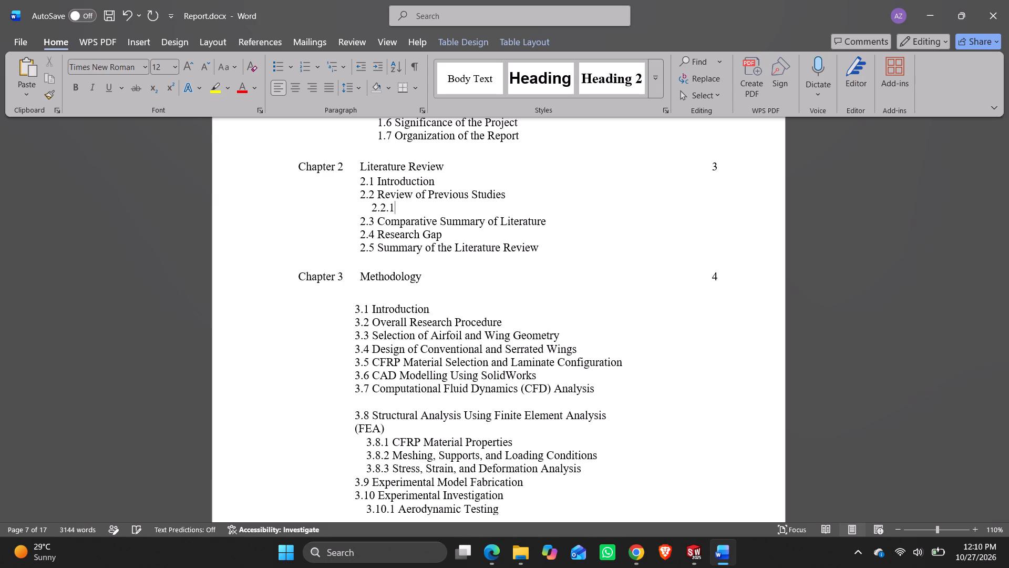
{"action": "key", "text": "BackSpace"}
{"action": "key", "text": "BackSpace"}
{"action": "key", "text": "BackSpace"}
{"action": "key", "text": "BackSpace"}
{"action": "key", "text": "BackSpace"}
{"action": "key", "text": "BackSpace"}
{"action": "key", "text": "BackSpace"}
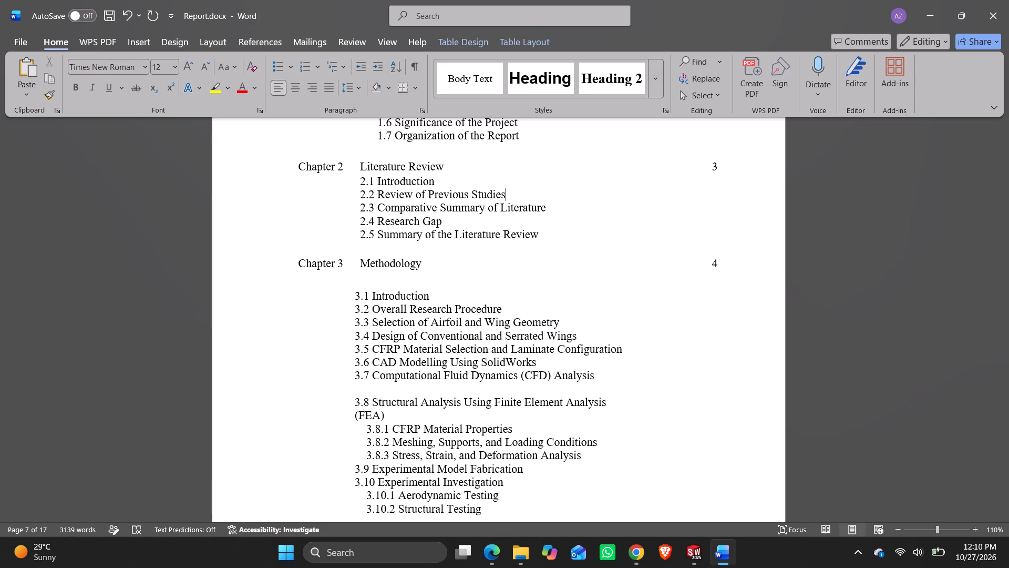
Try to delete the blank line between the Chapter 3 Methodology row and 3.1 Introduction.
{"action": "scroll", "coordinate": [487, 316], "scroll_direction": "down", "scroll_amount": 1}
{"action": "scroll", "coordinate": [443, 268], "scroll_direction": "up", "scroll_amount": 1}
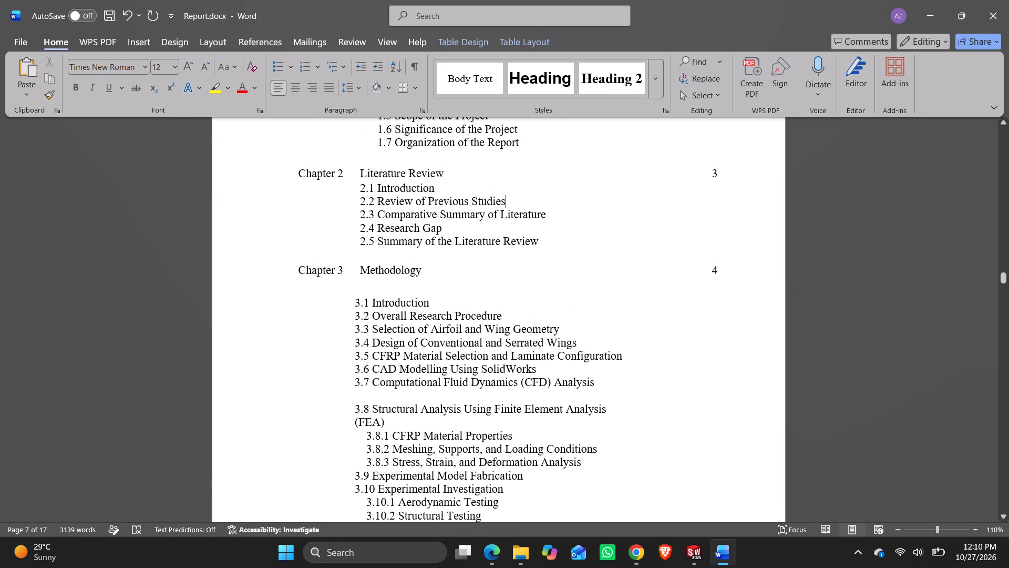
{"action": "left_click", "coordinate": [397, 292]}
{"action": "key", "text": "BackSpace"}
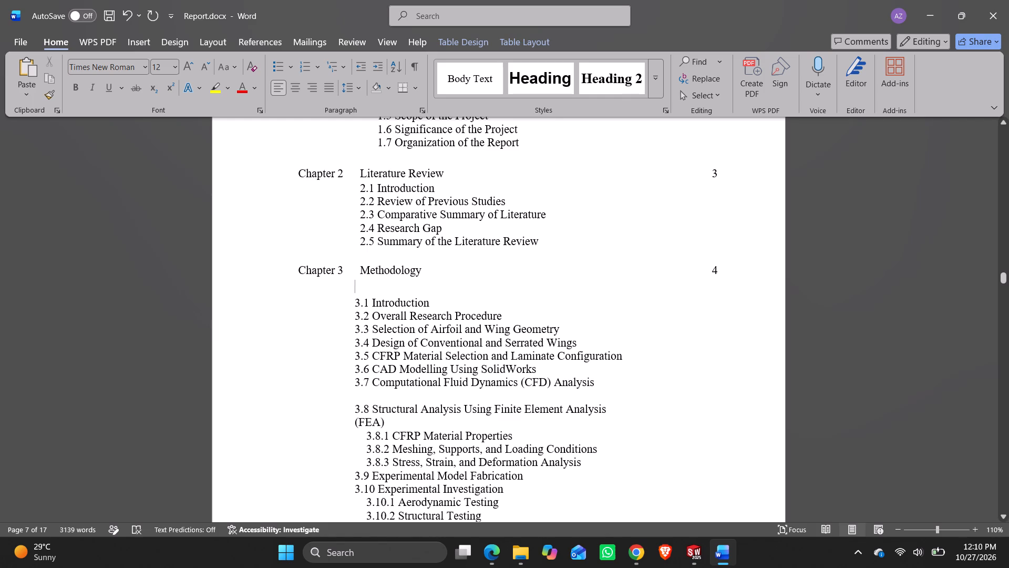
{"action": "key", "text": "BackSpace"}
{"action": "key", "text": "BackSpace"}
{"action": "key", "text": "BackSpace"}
Delete the blank line between 3.7 Computational Fluid Dynamics (CFD) Analysis and 3.8 in the Contents table.
{"action": "scroll", "coordinate": [397, 292], "scroll_direction": "down", "scroll_amount": 1}
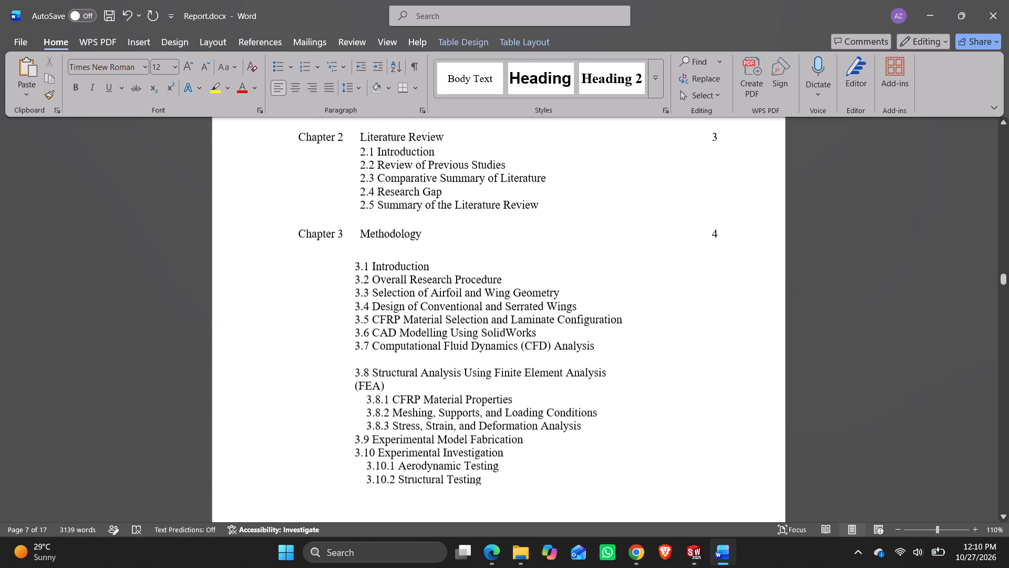
{"action": "scroll", "coordinate": [397, 292], "scroll_direction": "down", "scroll_amount": 1}
{"action": "scroll", "coordinate": [397, 292], "scroll_direction": "up", "scroll_amount": 1}
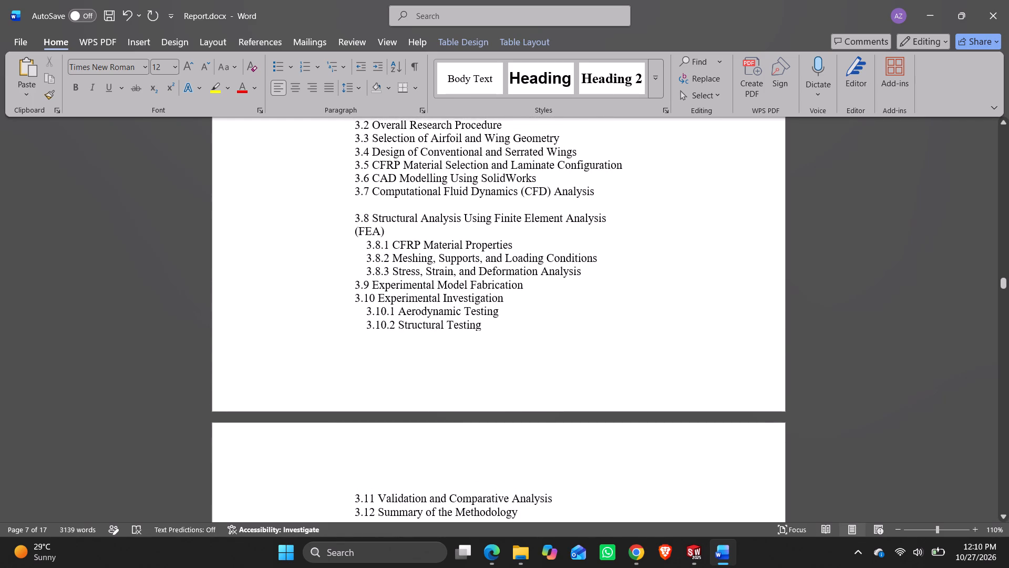
{"action": "left_click", "coordinate": [393, 209]}
{"action": "key", "text": "BackSpace"}
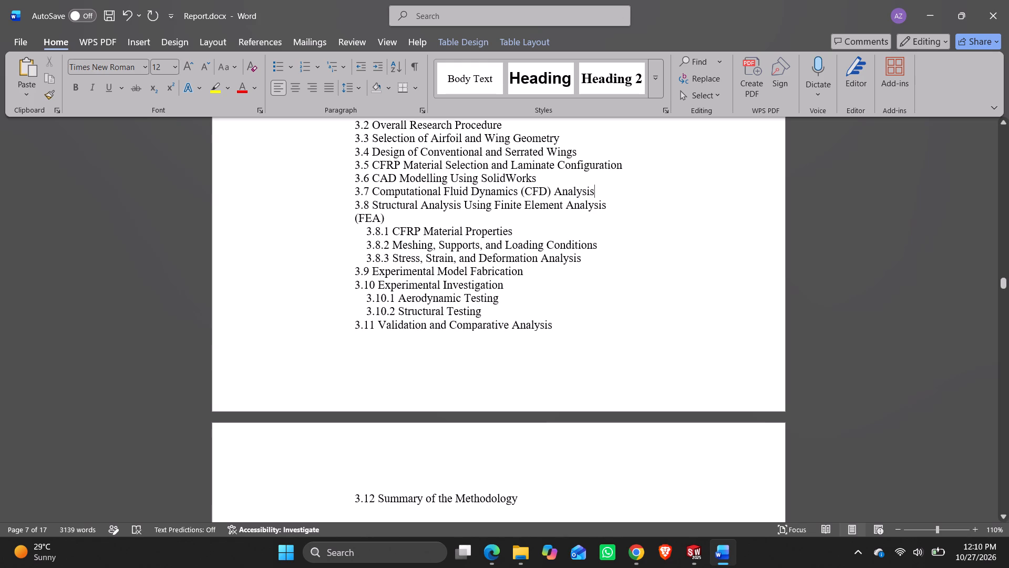
Delete the subsections 3.8.1 to 3.8.3 below 3.8 Structural Analysis Using Finite Element Analysis (FEA) from the Contents table.
{"action": "left_click", "coordinate": [584, 266]}
{"action": "left_click", "coordinate": [586, 256]}
{"action": "key", "text": "BackSpace"}
{"action": "key", "text": "BackSpace"}
{"action": "key", "text": "BackSpace"}
{"action": "key", "text": "BackSpace"}
{"action": "key", "text": "BackSpace"}
{"action": "key", "text": "BackSpace"}
{"action": "key", "text": "BackSpace"}
{"action": "key", "text": "BackSpace"}
{"action": "key", "text": "BackSpace"}
{"action": "key", "text": "BackSpace"}
{"action": "key", "text": "BackSpace"}
{"action": "key", "text": "BackSpace"}
{"action": "key", "text": "BackSpace"}
{"action": "key", "text": "BackSpace"}
{"action": "key", "text": "BackSpace"}
{"action": "key", "text": "BackSpace"}
{"action": "key", "text": "BackSpace"}
{"action": "key", "text": "BackSpace"}
{"action": "key", "text": "BackSpace"}
{"action": "key", "text": "BackSpace"}
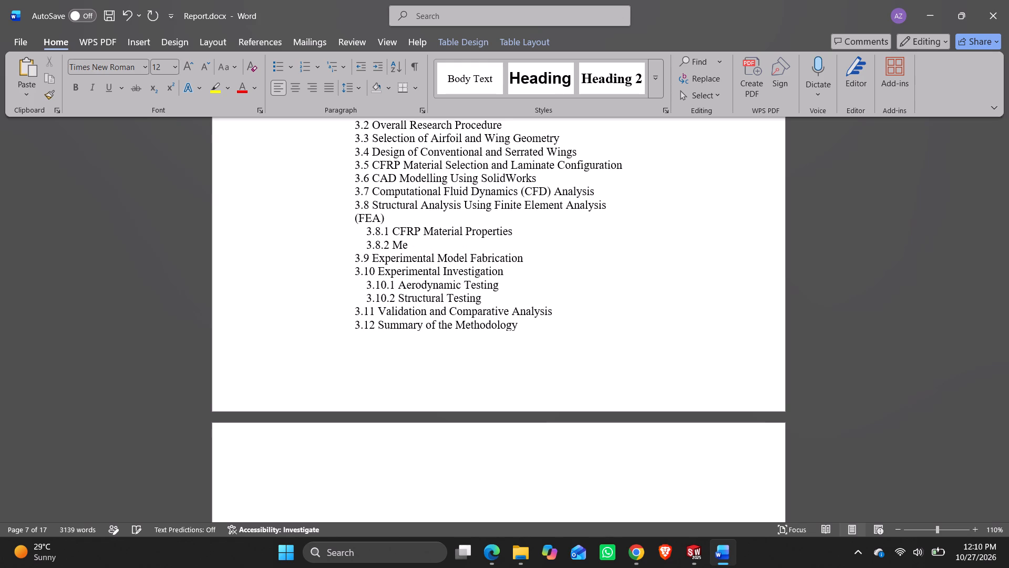
{"action": "key", "text": "BackSpace"}
{"action": "key", "text": "BackSpace"}
{"action": "key", "text": "BackSpace"}
{"action": "key", "text": "BackSpace"}
{"action": "key", "text": "BackSpace"}
{"action": "key", "text": "BackSpace"}
{"action": "key", "text": "BackSpace"}
{"action": "key", "text": "BackSpace"}
{"action": "key", "text": "BackSpace"}
{"action": "key", "text": "BackSpace"}
{"action": "key", "text": "BackSpace"}
{"action": "key", "text": "BackSpace"}
{"action": "key", "text": "BackSpace"}
{"action": "key", "text": "BackSpace"}
{"action": "key", "text": "BackSpace"}
{"action": "key", "text": "BackSpace"}
{"action": "key", "text": "BackSpace"}
{"action": "key", "text": "BackSpace"}
{"action": "key", "text": "BackSpace"}
{"action": "key", "text": "BackSpace"}
{"action": "key", "text": "BackSpace"}
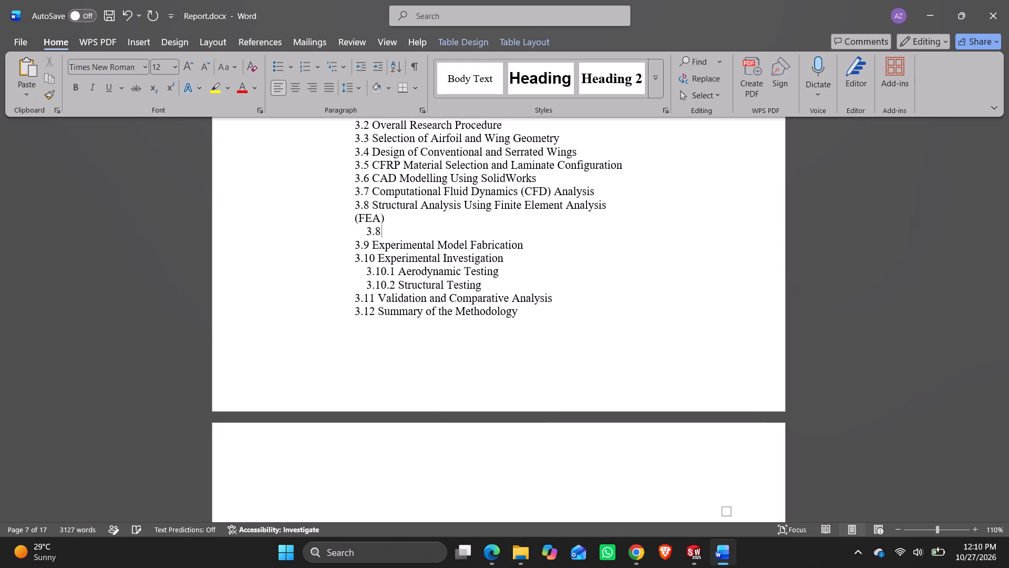
{"action": "key", "text": "BackSpace"}
{"action": "key", "text": "BackSpace"}
{"action": "key", "text": "BackSpace"}
{"action": "key", "text": "BackSpace"}
{"action": "key", "text": "BackSpace"}
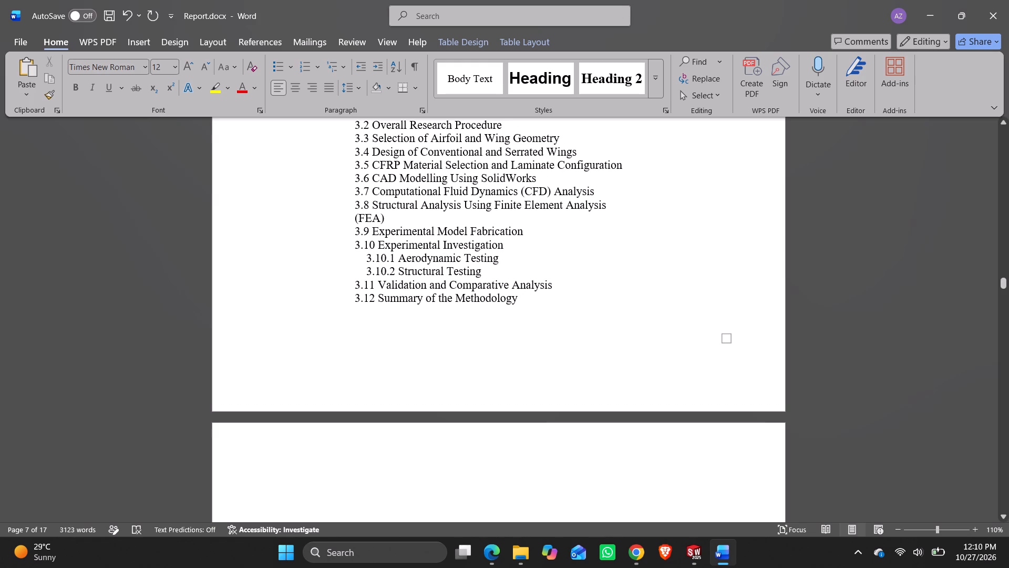
Delete the subsections 3.10.1 Aerodynamic Testing and 3.10.2 Structural Testing below 3.10 Experimental Investigation from the Contents table.
{"action": "left_click", "coordinate": [479, 272]}
{"action": "key", "text": "BackSpace"}
{"action": "key", "text": "BackSpace"}
{"action": "key", "text": "BackSpace"}
{"action": "key", "text": "BackSpace"}
{"action": "key", "text": "BackSpace"}
{"action": "key", "text": "BackSpace"}
{"action": "key", "text": "BackSpace"}
{"action": "key", "text": "BackSpace"}
{"action": "key", "text": "BackSpace"}
{"action": "key", "text": "BackSpace"}
{"action": "key", "text": "BackSpace"}
{"action": "key", "text": "BackSpace"}
{"action": "key", "text": "BackSpace"}
{"action": "key", "text": "BackSpace"}
{"action": "key", "text": "BackSpace"}
{"action": "key", "text": "BackSpace"}
{"action": "key", "text": "BackSpace"}
{"action": "key", "text": "BackSpace"}
{"action": "key", "text": "BackSpace"}
{"action": "key", "text": "BackSpace"}
{"action": "key", "text": "BackSpace"}
{"action": "key", "text": "BackSpace"}
{"action": "key", "text": "BackSpace"}
{"action": "key", "text": "BackSpace"}
{"action": "key", "text": "BackSpace"}
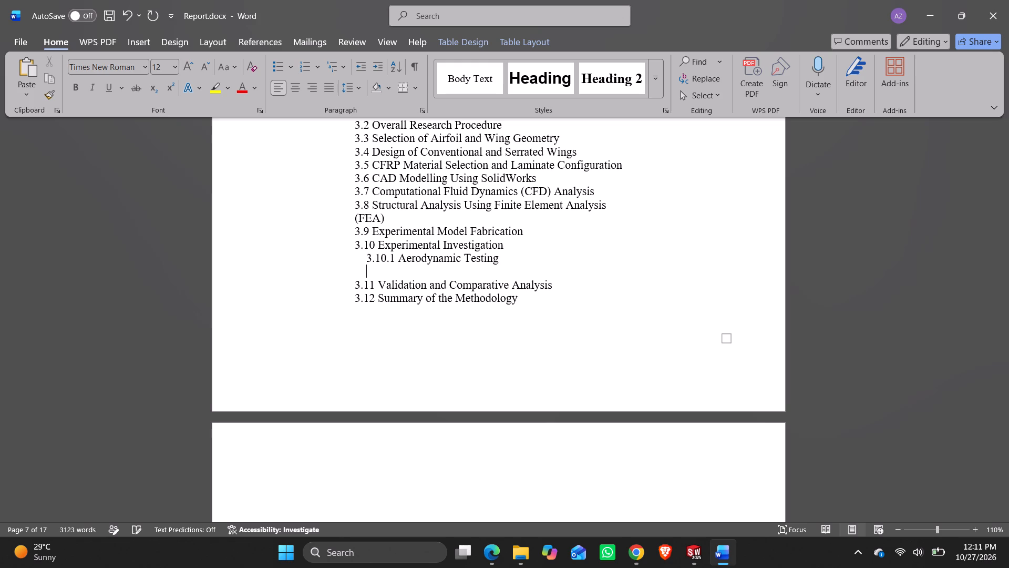
{"action": "key", "text": "BackSpace"}
{"action": "key", "text": "BackSpace"}
{"action": "key", "text": "BackSpace"}
{"action": "key", "text": "BackSpace"}
{"action": "key", "text": "BackSpace"}
{"action": "key", "text": "BackSpace"}
{"action": "key", "text": "BackSpace"}
{"action": "key", "text": "BackSpace"}
{"action": "key", "text": "BackSpace"}
{"action": "key", "text": "BackSpace"}
{"action": "key", "text": "BackSpace"}
{"action": "key", "text": "BackSpace"}
{"action": "key", "text": "BackSpace"}
{"action": "key", "text": "BackSpace"}
{"action": "key", "text": "BackSpace"}
{"action": "key", "text": "BackSpace"}
{"action": "key", "text": "BackSpace"}
{"action": "key", "text": "BackSpace"}
{"action": "key", "text": "BackSpace"}
{"action": "key", "text": "BackSpace"}
{"action": "key", "text": "BackSpace"}
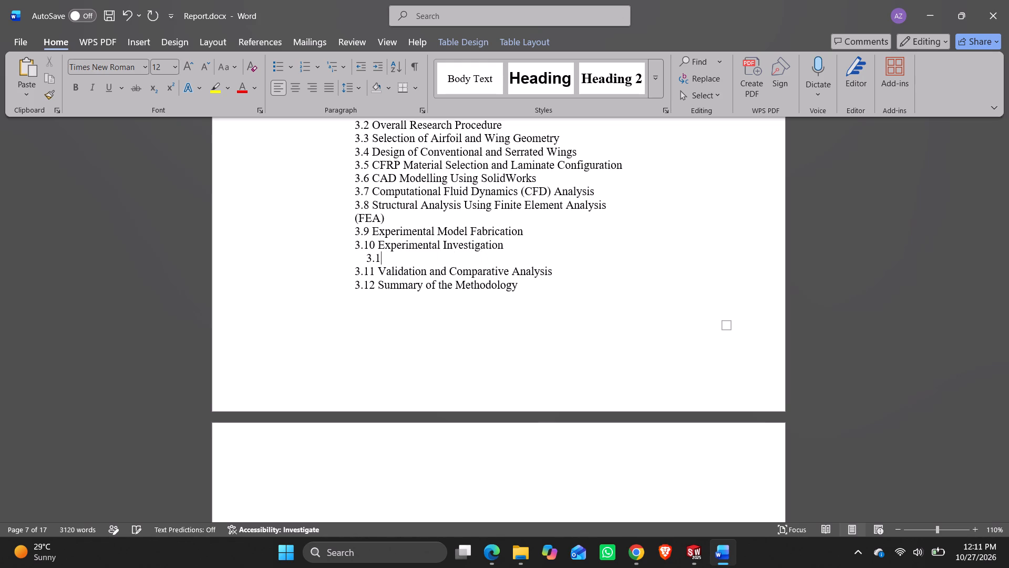
{"action": "key", "text": "BackSpace"}
{"action": "key", "text": "BackSpace"}
{"action": "key", "text": "BackSpace"}
{"action": "key", "text": "BackSpace"}
{"action": "key", "text": "BackSpace"}
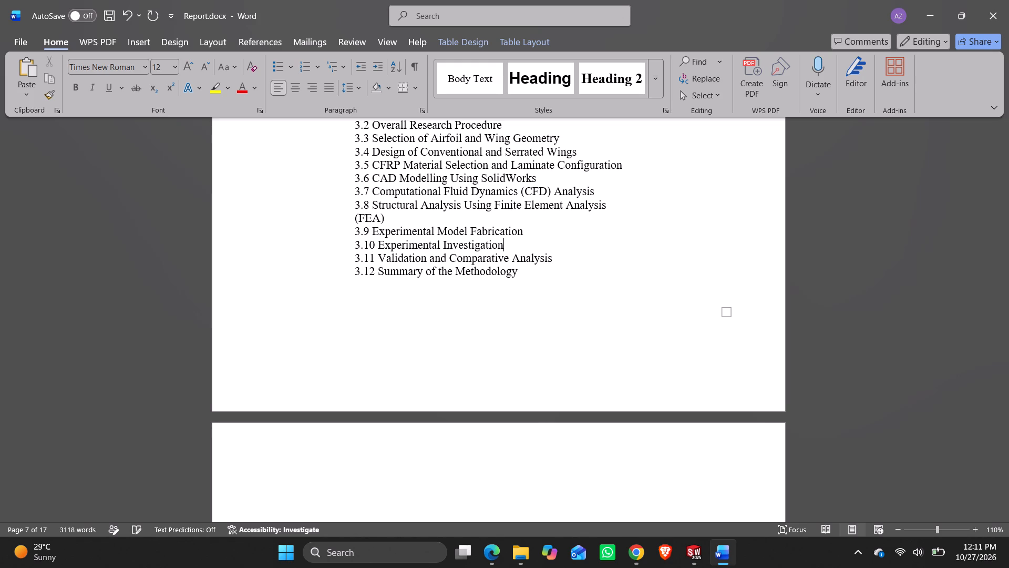
Remove the blank lines before the page number V above CHAPTER I, pulling it back onto the Contents page below the table.
{"action": "scroll", "coordinate": [479, 272], "scroll_direction": "down", "scroll_amount": 3}
{"action": "scroll", "coordinate": [479, 272], "scroll_direction": "up", "scroll_amount": 1}
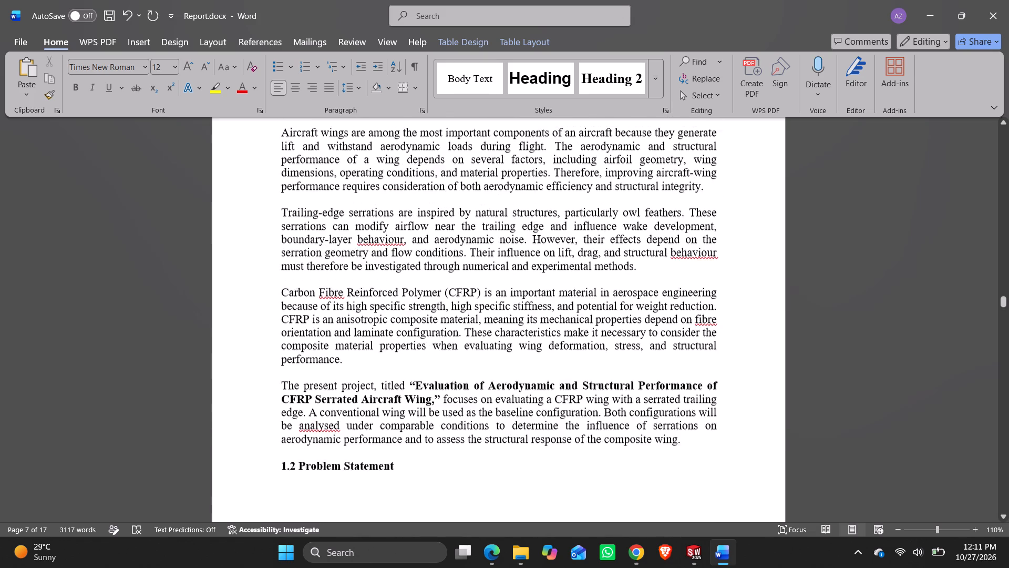
{"action": "scroll", "coordinate": [479, 272], "scroll_direction": "up", "scroll_amount": 1}
{"action": "left_click", "coordinate": [496, 286]}
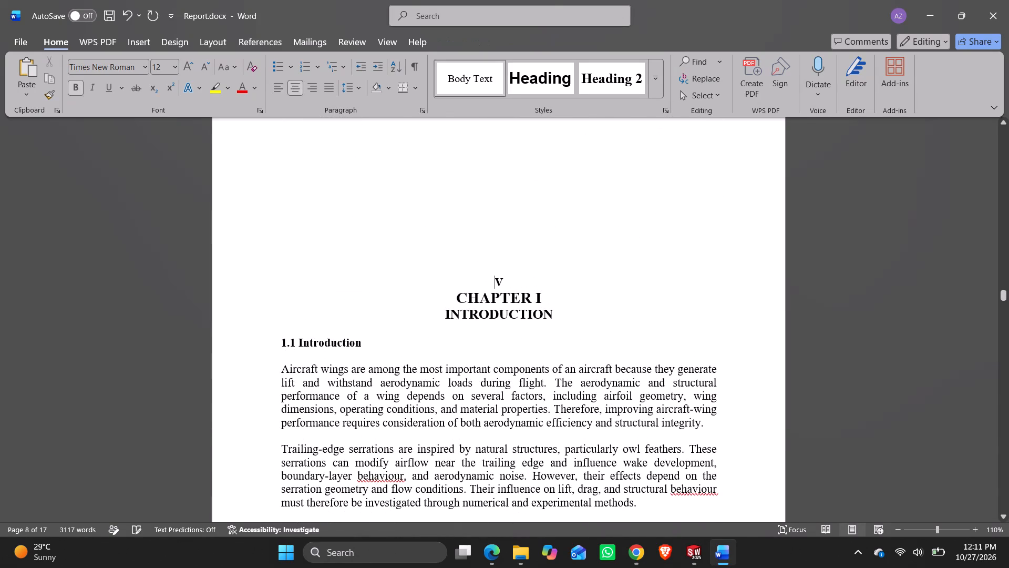
{"action": "key", "text": "BackSpace"}
{"action": "key", "text": "BackSpace"}
{"action": "key", "text": "BackSpace"}
{"action": "key", "text": "BackSpace"}
{"action": "key", "text": "BackSpace"}
{"action": "key", "text": "BackSpace"}
{"action": "key", "text": "BackSpace"}
{"action": "key", "text": "BackSpace"}
{"action": "key", "text": "BackSpace"}
{"action": "key", "text": "BackSpace"}
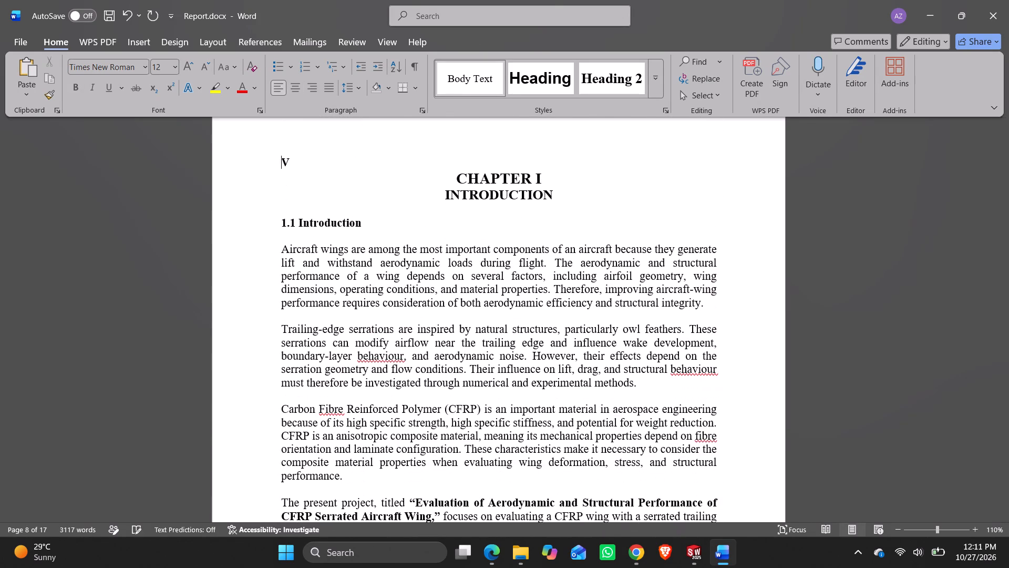
{"action": "scroll", "coordinate": [496, 286], "scroll_direction": "up", "scroll_amount": 4}
{"action": "key", "text": "BackSpace"}
{"action": "key", "text": "BackSpace"}
{"action": "key", "text": "BackSpace"}
{"action": "key", "text": "BackSpace"}
{"action": "key", "text": "BackSpace"}
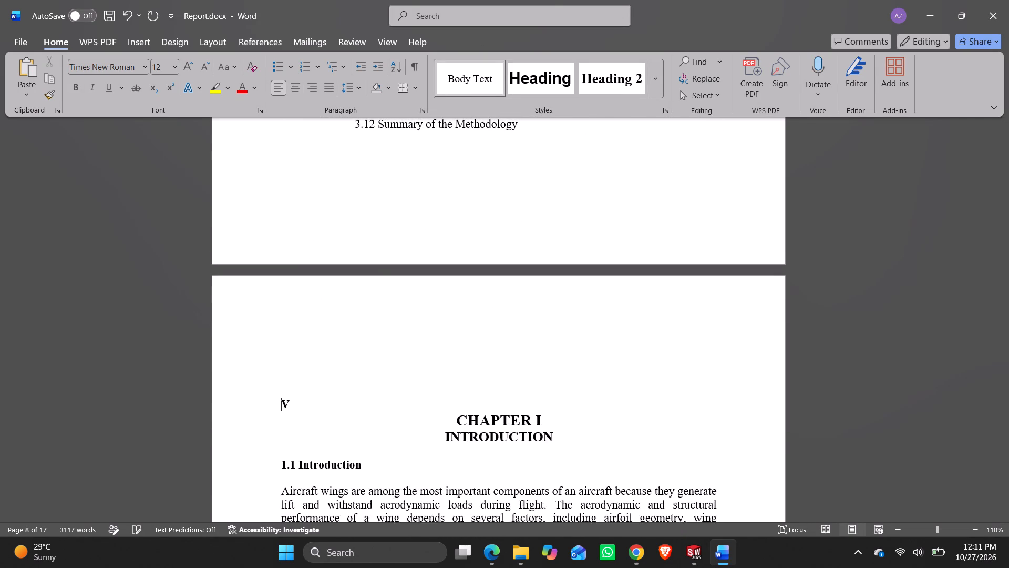
{"action": "key", "text": "BackSpace"}
{"action": "key", "text": "BackSpace"}
{"action": "key", "text": "BackSpace"}
{"action": "key", "text": "BackSpace"}
{"action": "key", "text": "BackSpace"}
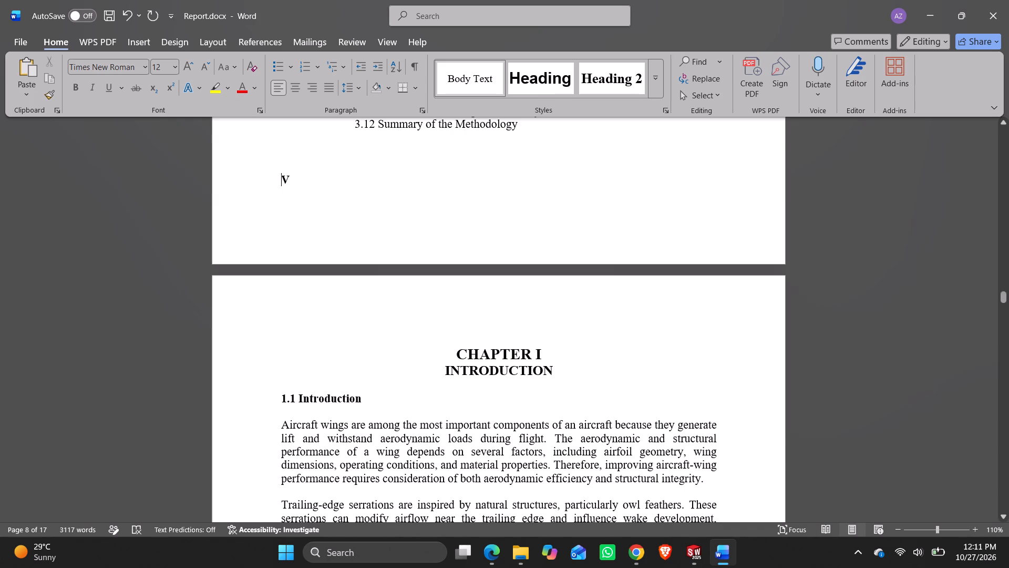
Center the page number V at the bottom of the Contents page.
{"action": "scroll", "coordinate": [528, 289], "scroll_direction": "down", "scroll_amount": 2}
{"action": "scroll", "coordinate": [528, 289], "scroll_direction": "up", "scroll_amount": 1}
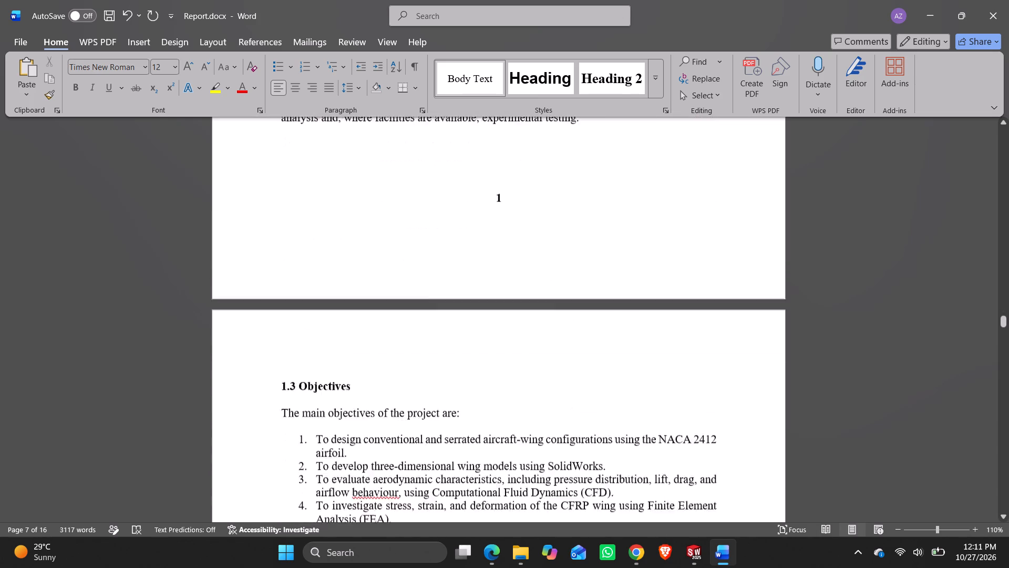
{"action": "scroll", "coordinate": [528, 289], "scroll_direction": "up", "scroll_amount": 1}
{"action": "scroll", "coordinate": [400, 229], "scroll_direction": "up", "scroll_amount": 1}
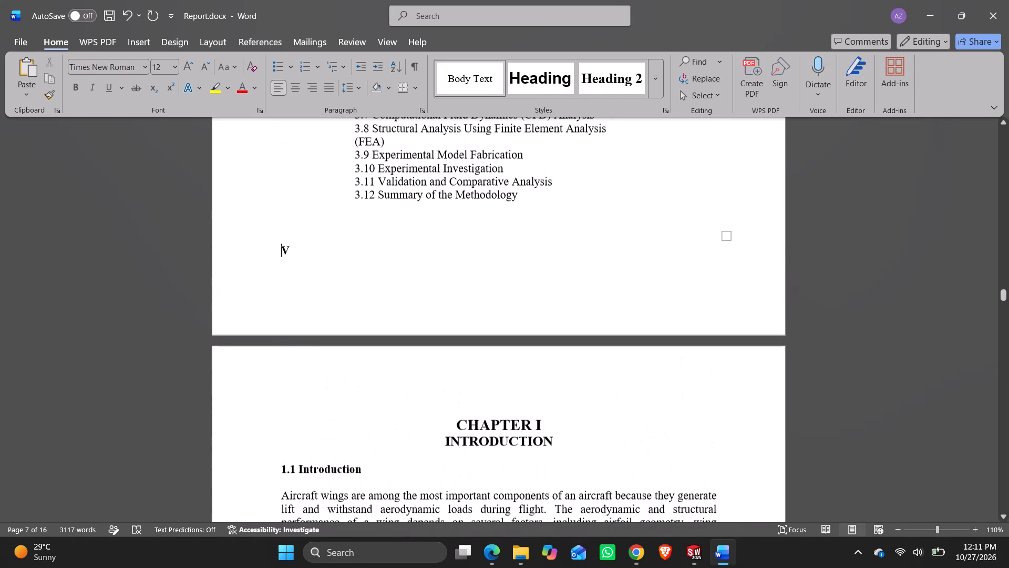
{"action": "left_click_drag", "start_coordinate": [298, 247], "coordinate": [275, 252]}
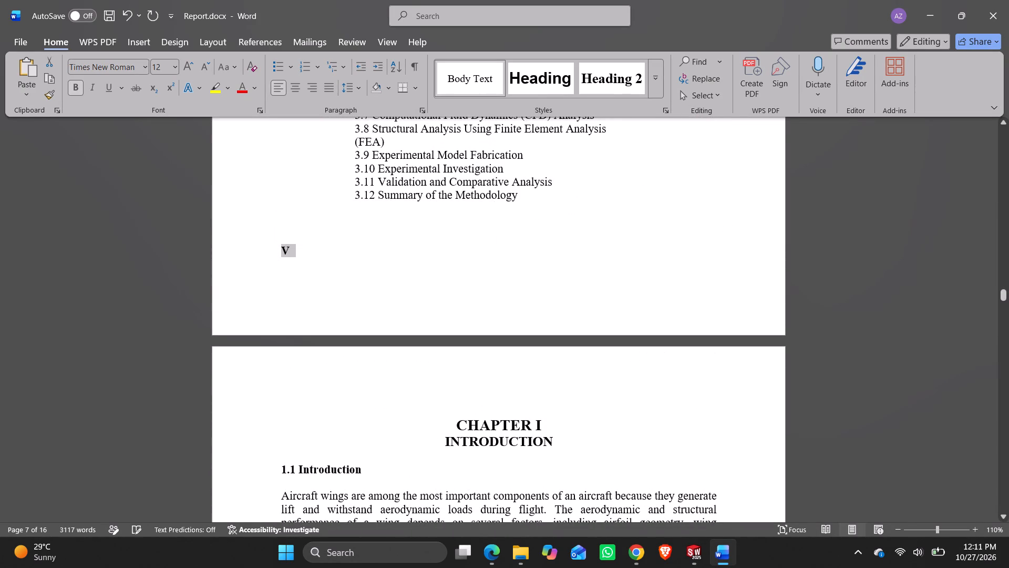
{"action": "left_click", "coordinate": [295, 87]}
{"action": "left_click", "coordinate": [466, 235]}
Delete the section page numbers 1, 1 and 2 beneath the Chapter 1 Introduction page number in the Contents table.
{"action": "scroll", "coordinate": [466, 235], "scroll_direction": "up", "scroll_amount": 2}
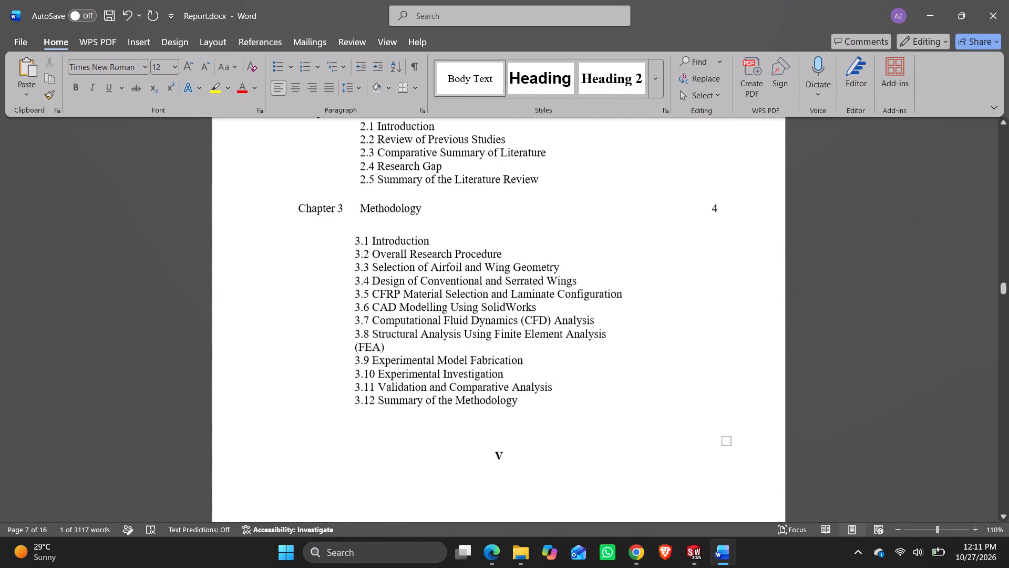
{"action": "scroll", "coordinate": [466, 235], "scroll_direction": "up", "scroll_amount": 3}
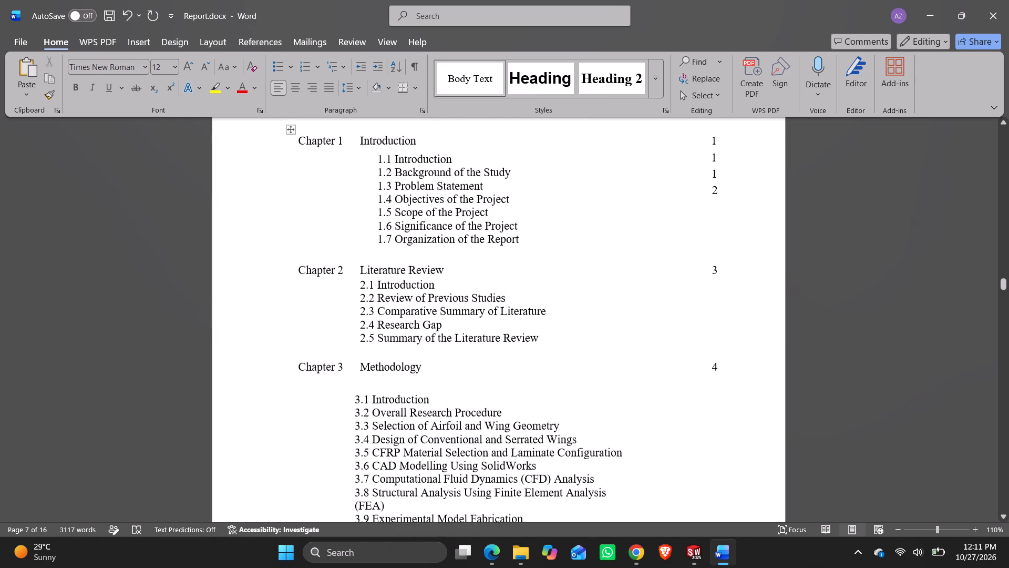
{"action": "scroll", "coordinate": [466, 235], "scroll_direction": "up", "scroll_amount": 1}
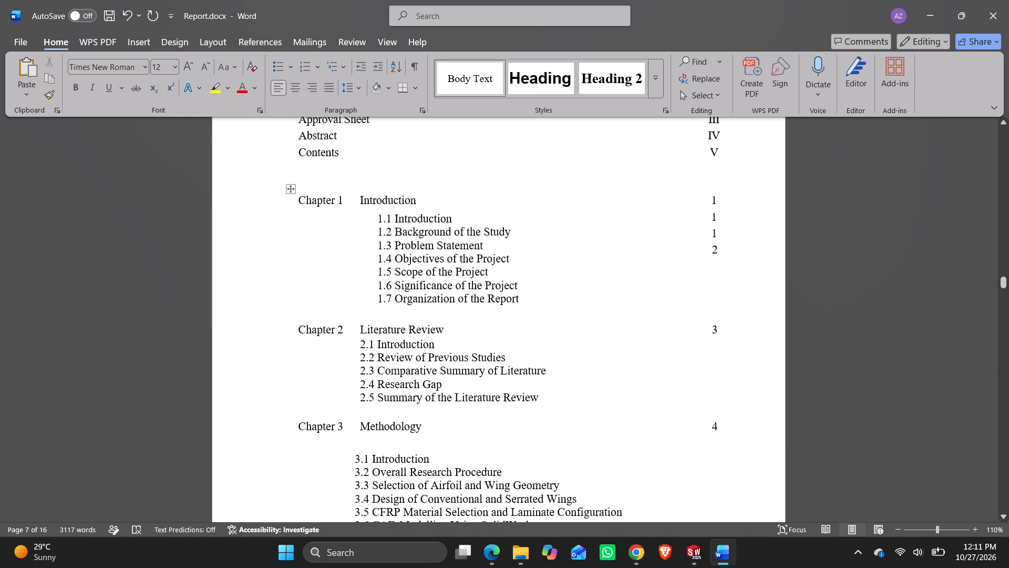
{"action": "left_click", "coordinate": [719, 252]}
{"action": "key", "text": "BackSpace"}
{"action": "key", "text": "BackSpace"}
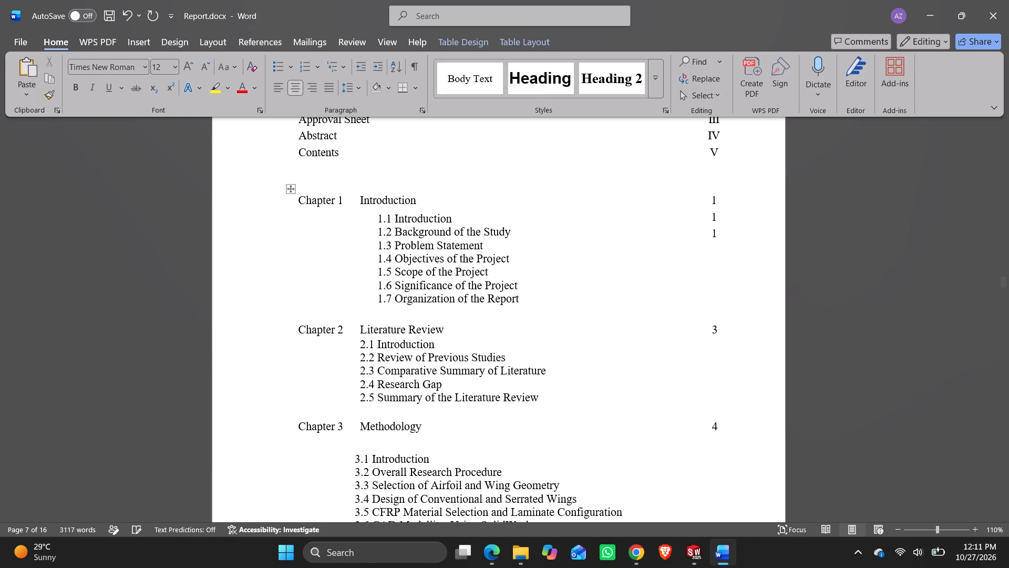
{"action": "key", "text": "BackSpace"}
{"action": "key", "text": "BackSpace"}
{"action": "key", "text": "BackSpace"}
{"action": "key", "text": "BackSpace"}
{"action": "left_click", "coordinate": [719, 227]}
{"action": "key", "text": "BackSpace"}
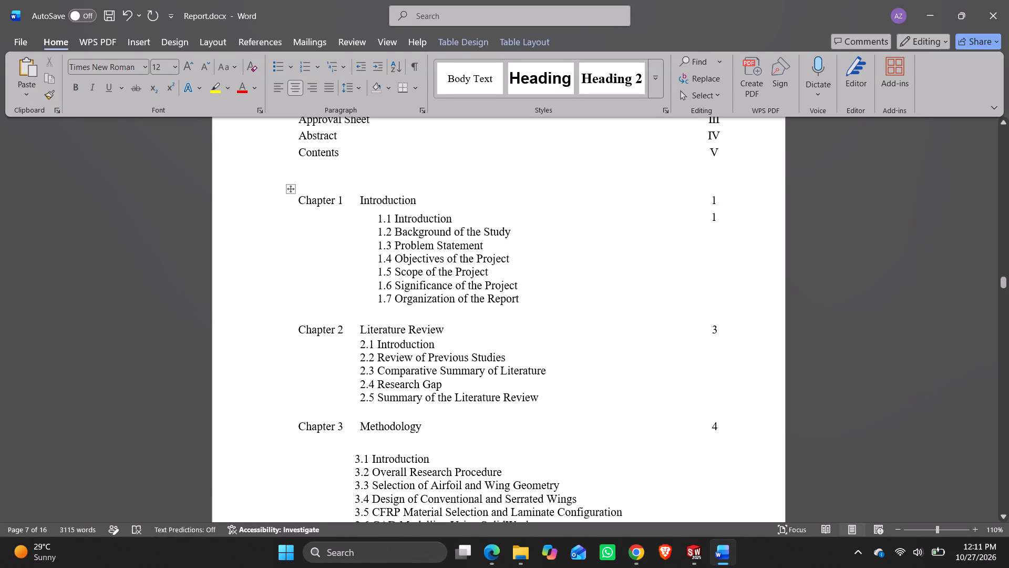
{"action": "left_click", "coordinate": [719, 219]}
{"action": "key", "text": "BackSpace"}
Set the Chapter 3 Methodology page number in the Contents table to 5.
{"action": "scroll", "coordinate": [709, 228], "scroll_direction": "down", "scroll_amount": 1}
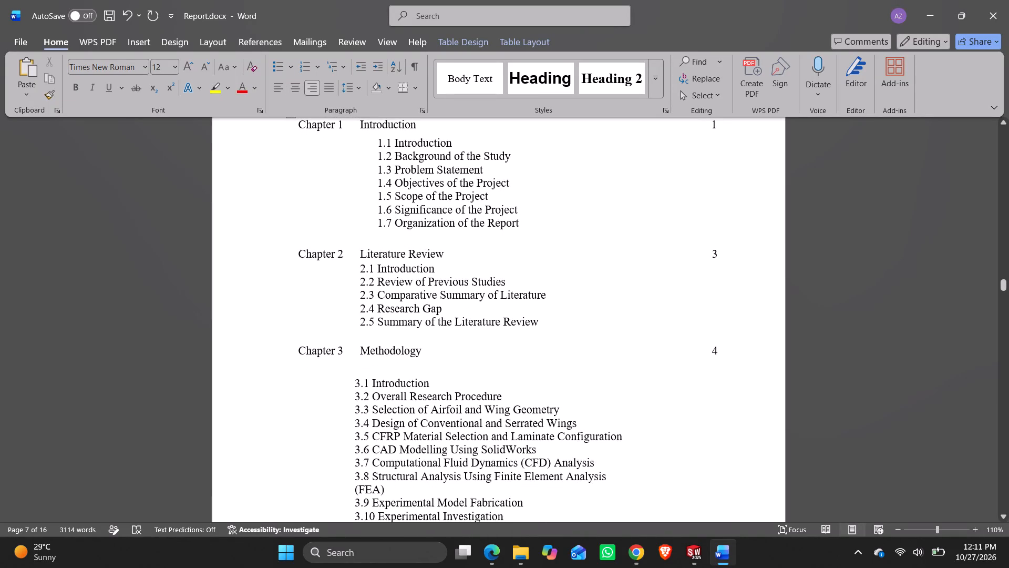
{"action": "scroll", "coordinate": [725, 257], "scroll_direction": "down", "scroll_amount": 1}
{"action": "left_click", "coordinate": [724, 272]}
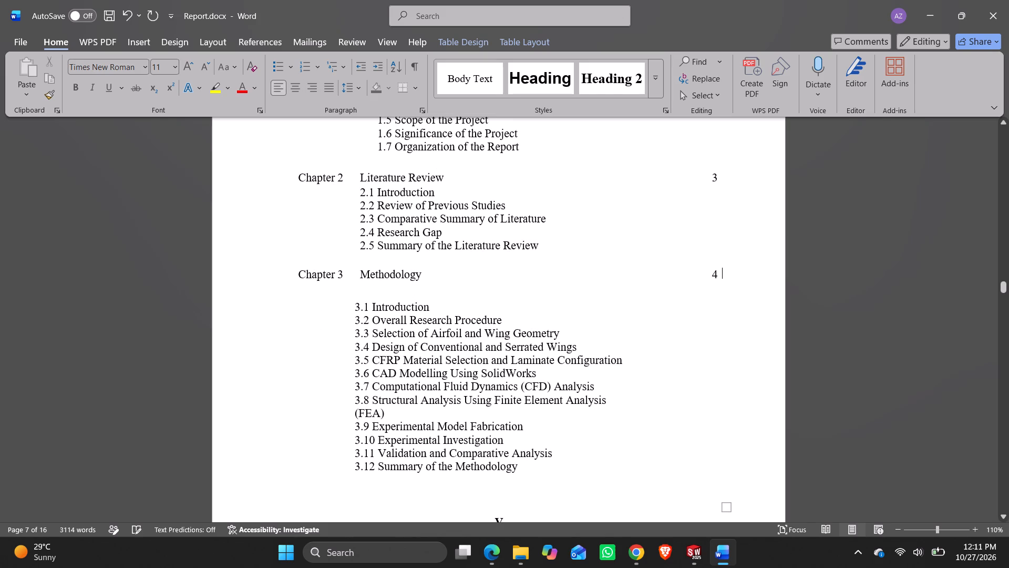
{"action": "key", "text": "BackSpace"}
{"action": "key", "text": "BackSpace"}
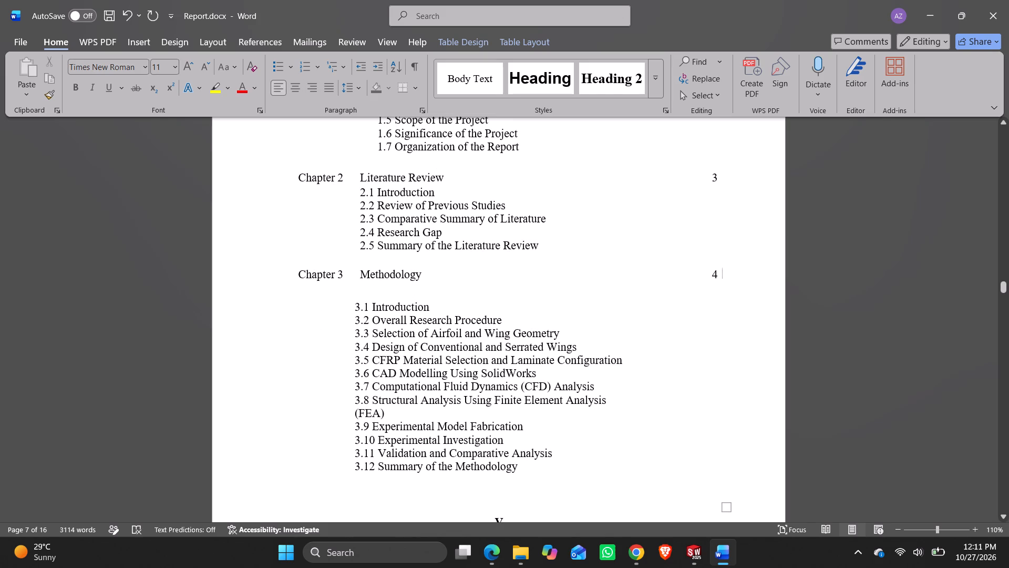
{"action": "left_click", "coordinate": [718, 278]}
{"action": "key", "text": "BackSpace"}
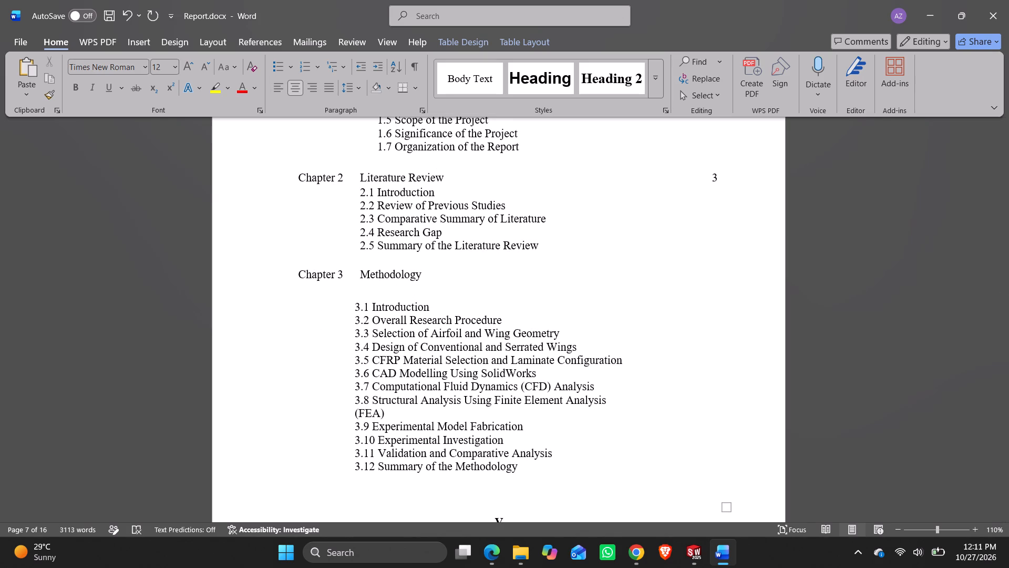
{"action": "key", "text": "5"}
Check which body page Chapter III starts on and set the Chapter 3 Methodology page number in the Contents table to 6.
{"action": "scroll", "coordinate": [718, 278], "scroll_direction": "down", "scroll_amount": 2}
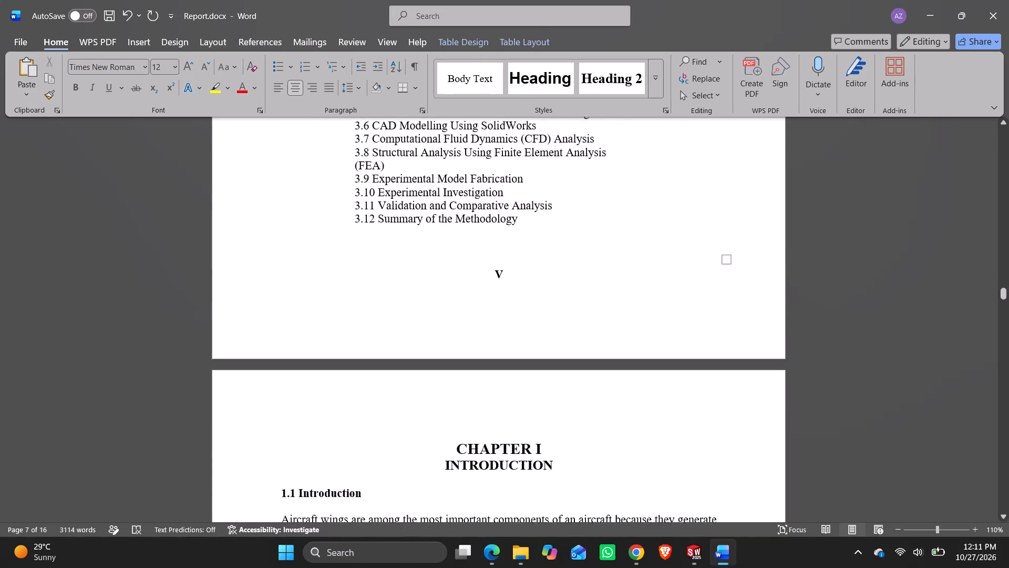
{"action": "scroll", "coordinate": [718, 278], "scroll_direction": "down", "scroll_amount": 1}
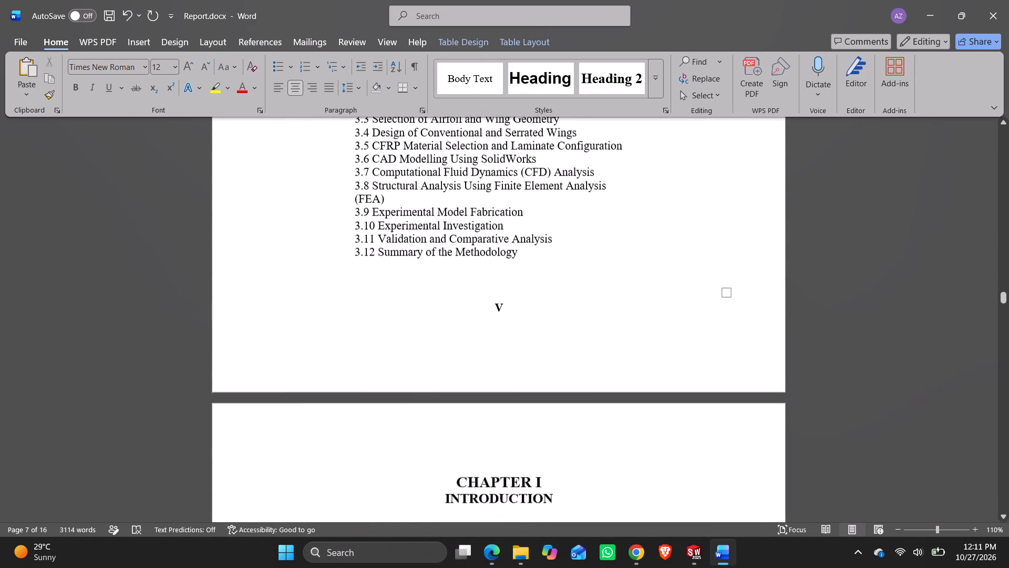
{"action": "scroll", "coordinate": [718, 278], "scroll_direction": "down", "scroll_amount": 6}
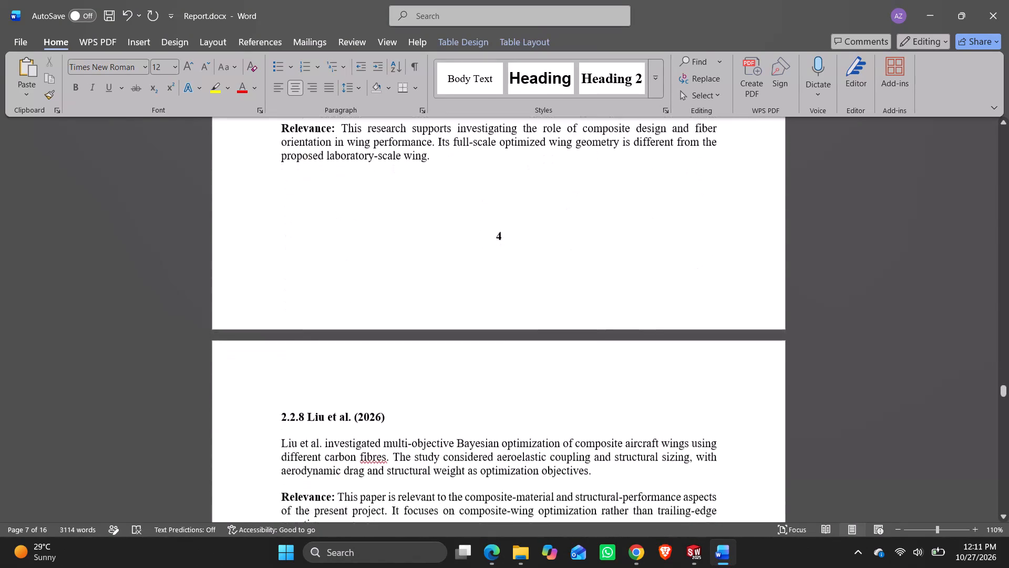
{"action": "scroll", "coordinate": [718, 278], "scroll_direction": "down", "scroll_amount": 4}
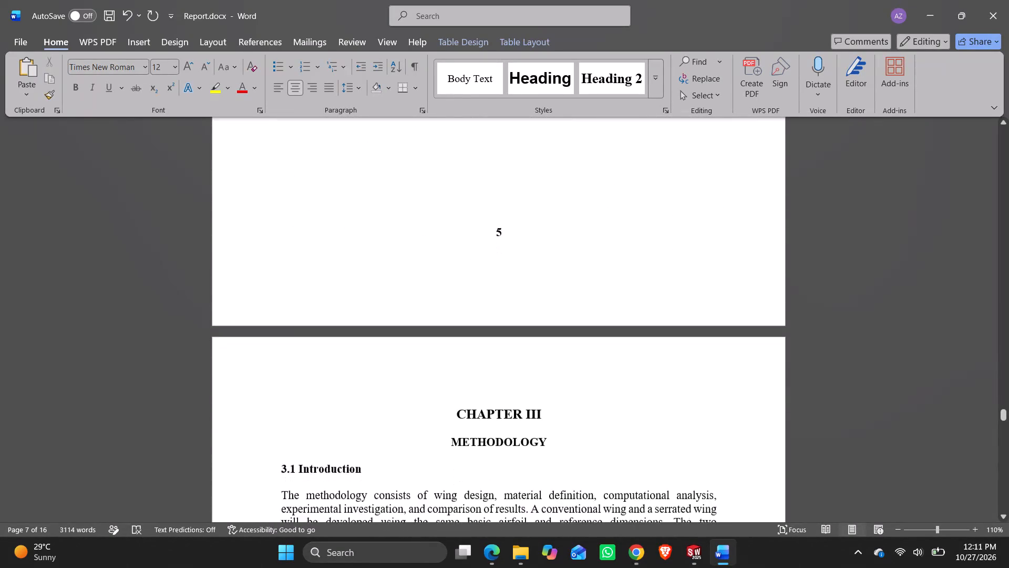
{"action": "scroll", "coordinate": [718, 278], "scroll_direction": "down", "scroll_amount": 4}
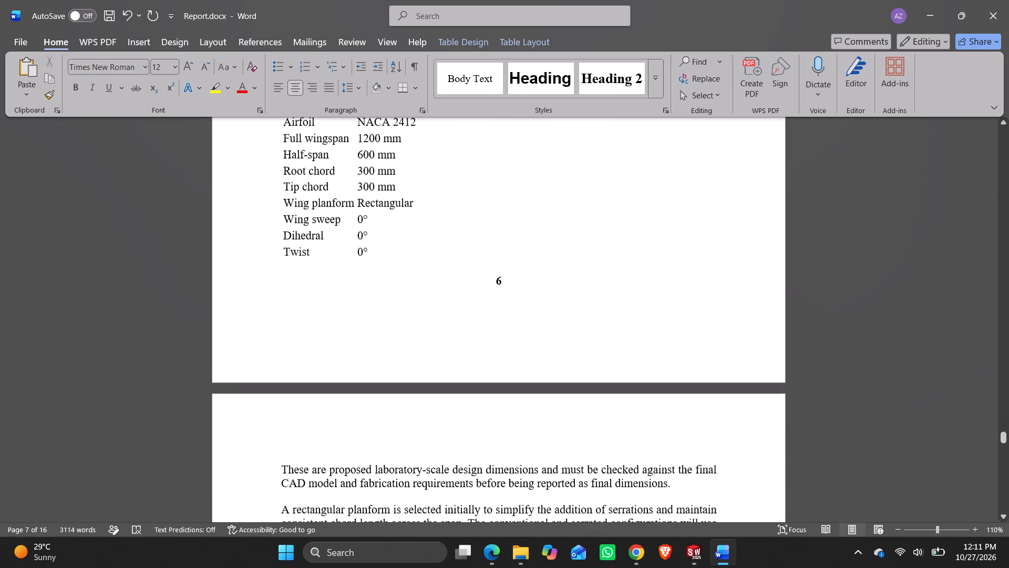
{"action": "scroll", "coordinate": [718, 278], "scroll_direction": "up", "scroll_amount": 11}
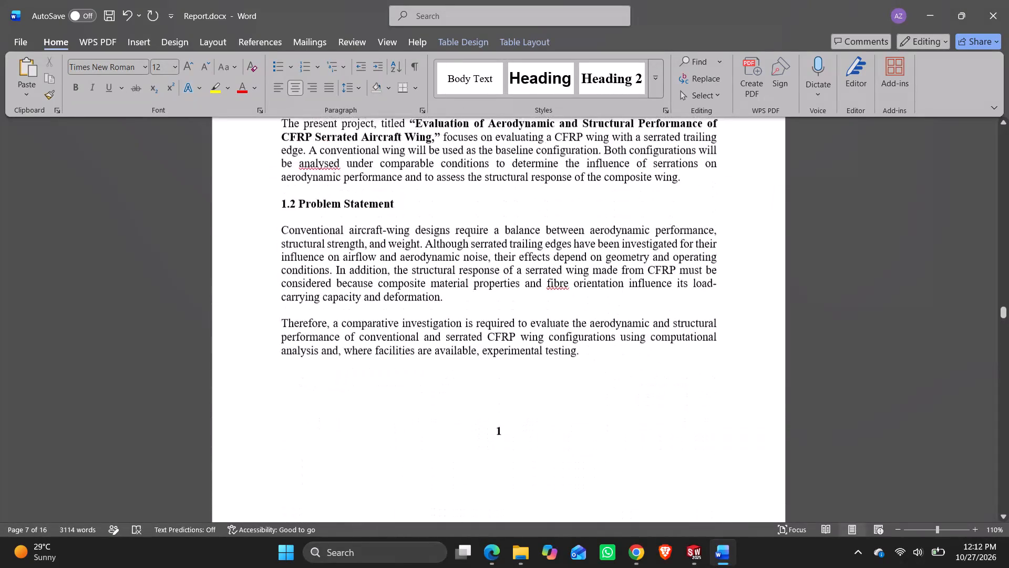
{"action": "scroll", "coordinate": [718, 278], "scroll_direction": "up", "scroll_amount": 6}
{"action": "scroll", "coordinate": [718, 278], "scroll_direction": "down", "scroll_amount": 1}
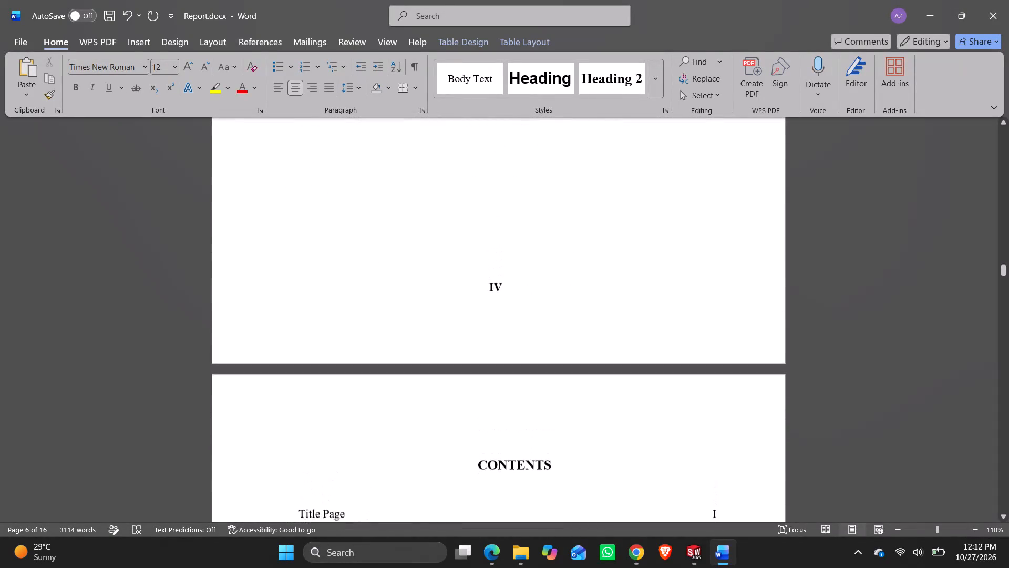
{"action": "scroll", "coordinate": [718, 278], "scroll_direction": "down", "scroll_amount": 1}
{"action": "key", "text": "BackSpace"}
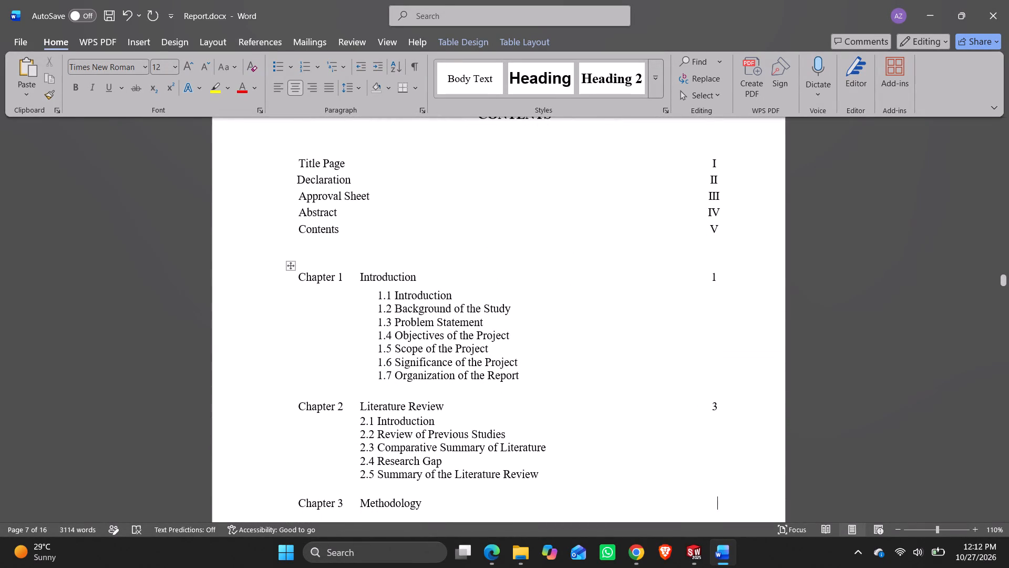
{"action": "key", "text": "6"}
Check the body page numbers around the start of Chapter II against the Contents table.
{"action": "scroll", "coordinate": [791, 433], "scroll_direction": "down", "scroll_amount": 1}
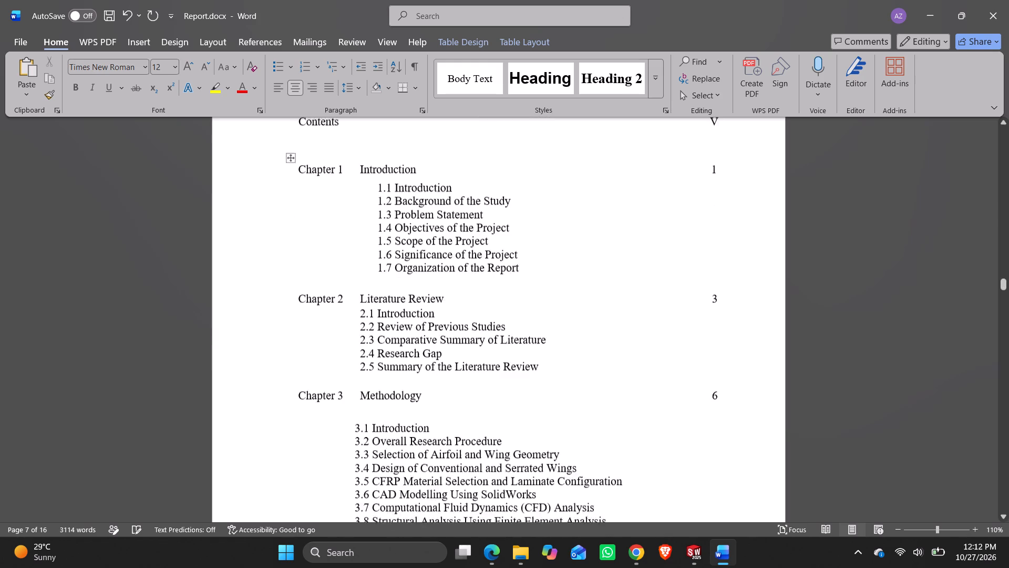
{"action": "scroll", "coordinate": [791, 433], "scroll_direction": "down", "scroll_amount": 4}
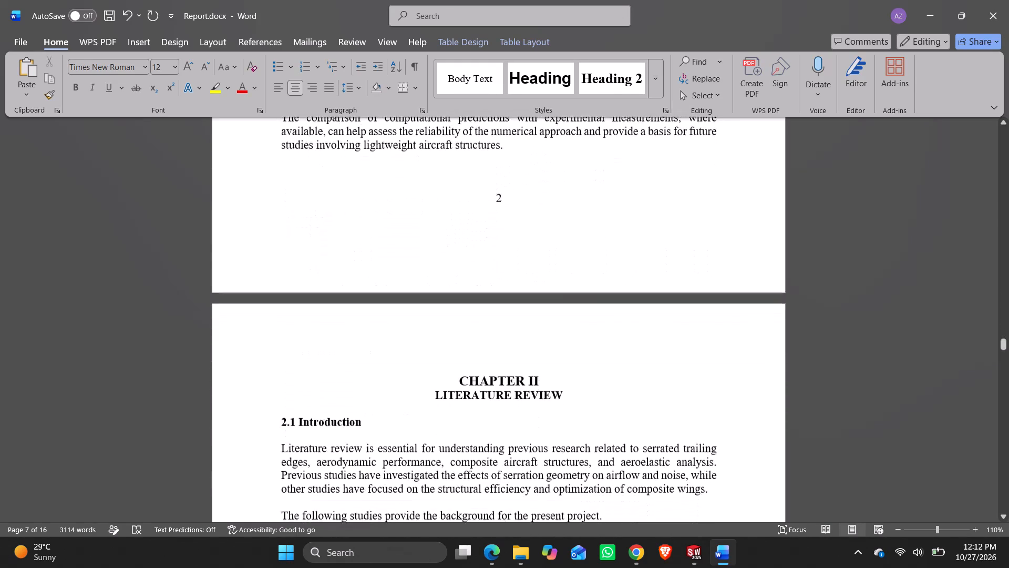
{"action": "scroll", "coordinate": [791, 433], "scroll_direction": "down", "scroll_amount": 3}
{"action": "scroll", "coordinate": [791, 433], "scroll_direction": "up", "scroll_amount": 1}
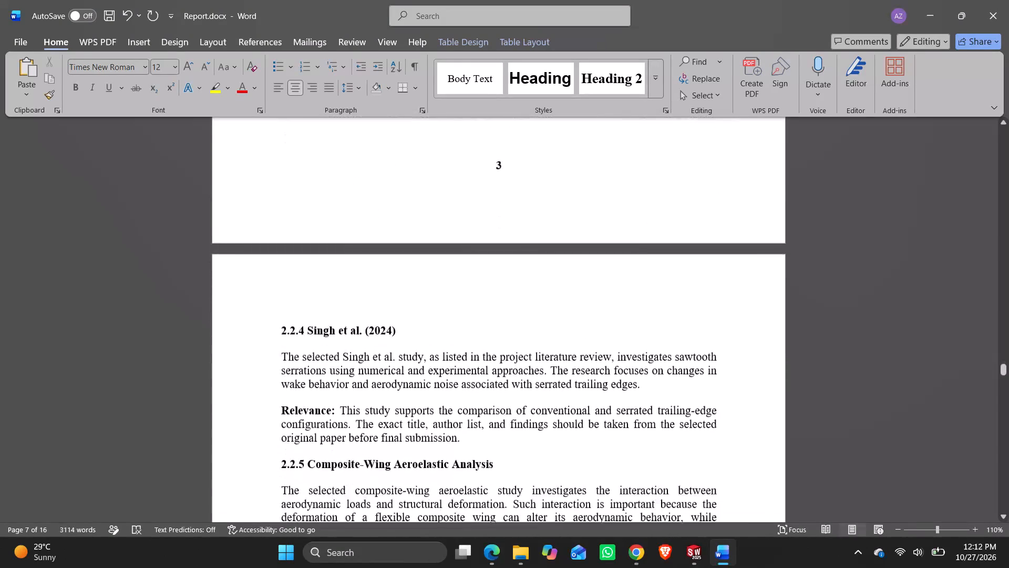
{"action": "scroll", "coordinate": [791, 433], "scroll_direction": "up", "scroll_amount": 3}
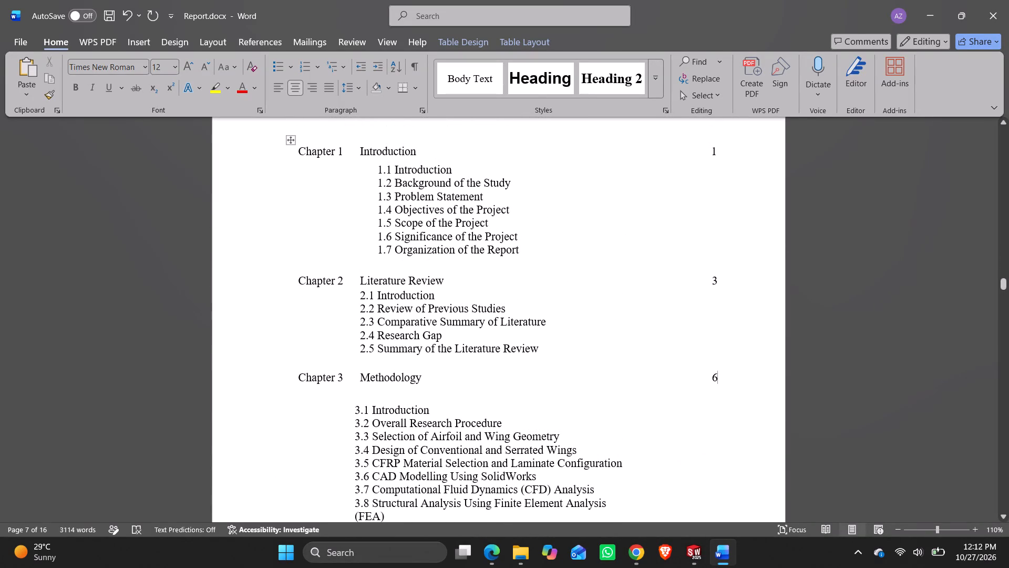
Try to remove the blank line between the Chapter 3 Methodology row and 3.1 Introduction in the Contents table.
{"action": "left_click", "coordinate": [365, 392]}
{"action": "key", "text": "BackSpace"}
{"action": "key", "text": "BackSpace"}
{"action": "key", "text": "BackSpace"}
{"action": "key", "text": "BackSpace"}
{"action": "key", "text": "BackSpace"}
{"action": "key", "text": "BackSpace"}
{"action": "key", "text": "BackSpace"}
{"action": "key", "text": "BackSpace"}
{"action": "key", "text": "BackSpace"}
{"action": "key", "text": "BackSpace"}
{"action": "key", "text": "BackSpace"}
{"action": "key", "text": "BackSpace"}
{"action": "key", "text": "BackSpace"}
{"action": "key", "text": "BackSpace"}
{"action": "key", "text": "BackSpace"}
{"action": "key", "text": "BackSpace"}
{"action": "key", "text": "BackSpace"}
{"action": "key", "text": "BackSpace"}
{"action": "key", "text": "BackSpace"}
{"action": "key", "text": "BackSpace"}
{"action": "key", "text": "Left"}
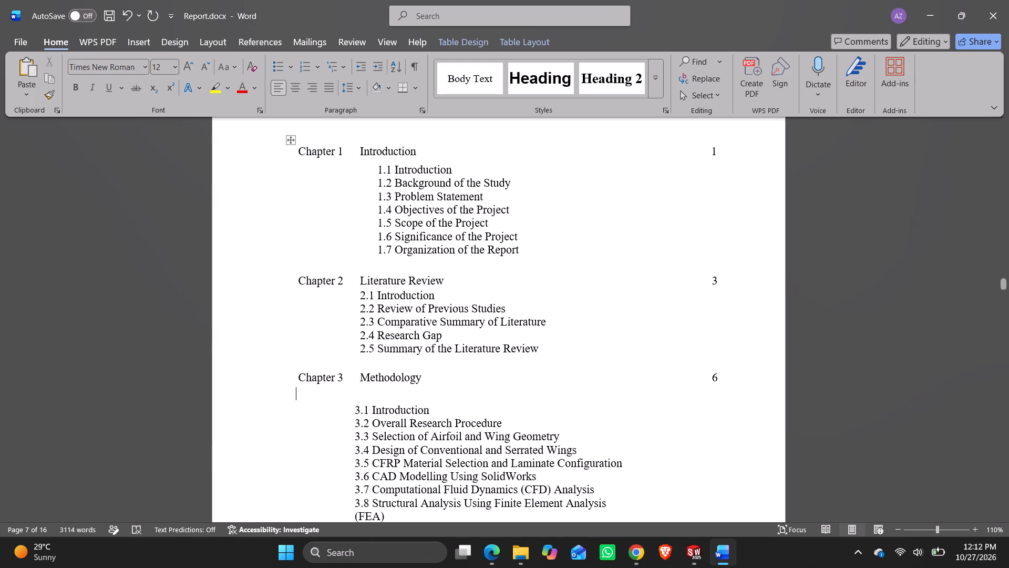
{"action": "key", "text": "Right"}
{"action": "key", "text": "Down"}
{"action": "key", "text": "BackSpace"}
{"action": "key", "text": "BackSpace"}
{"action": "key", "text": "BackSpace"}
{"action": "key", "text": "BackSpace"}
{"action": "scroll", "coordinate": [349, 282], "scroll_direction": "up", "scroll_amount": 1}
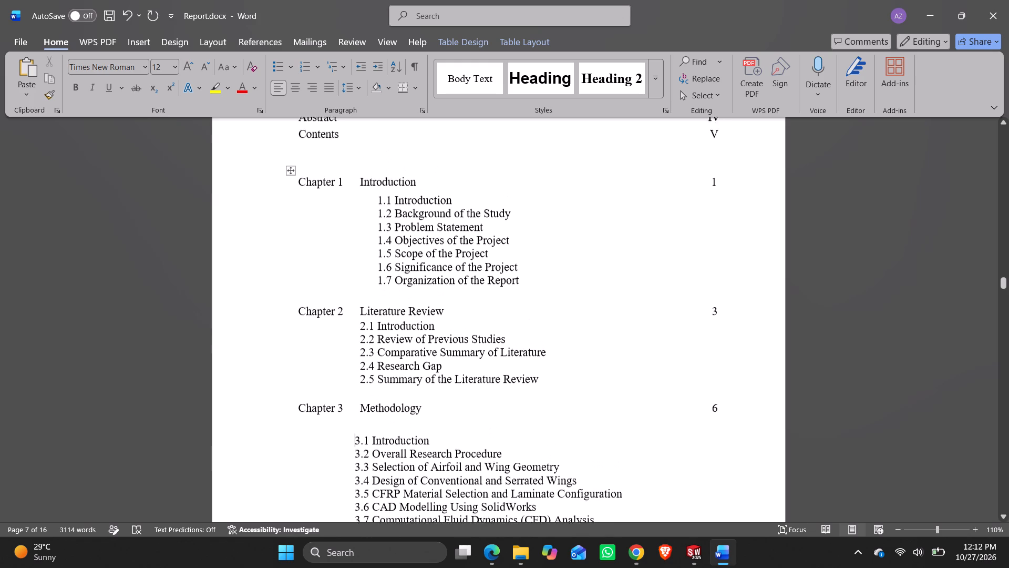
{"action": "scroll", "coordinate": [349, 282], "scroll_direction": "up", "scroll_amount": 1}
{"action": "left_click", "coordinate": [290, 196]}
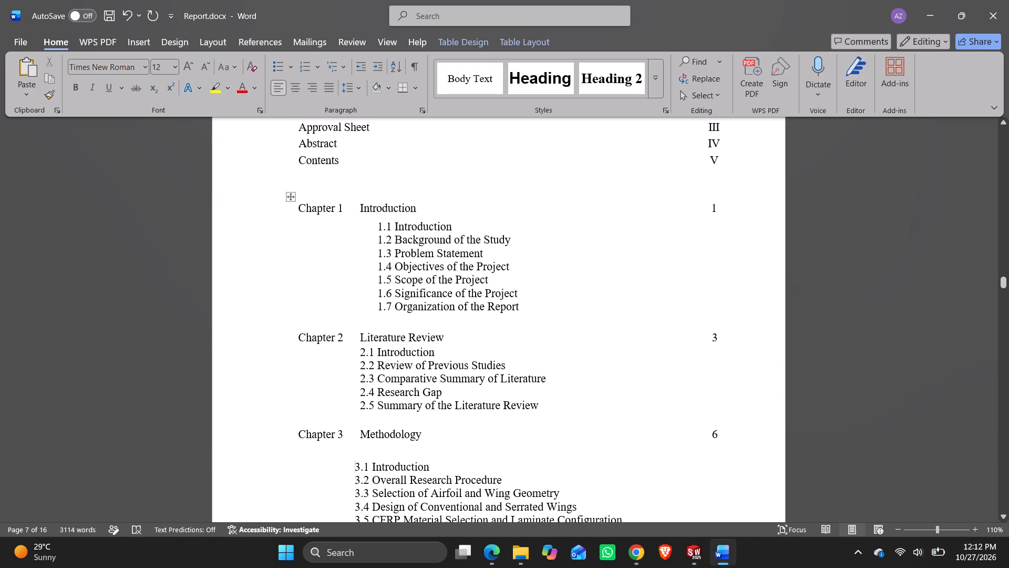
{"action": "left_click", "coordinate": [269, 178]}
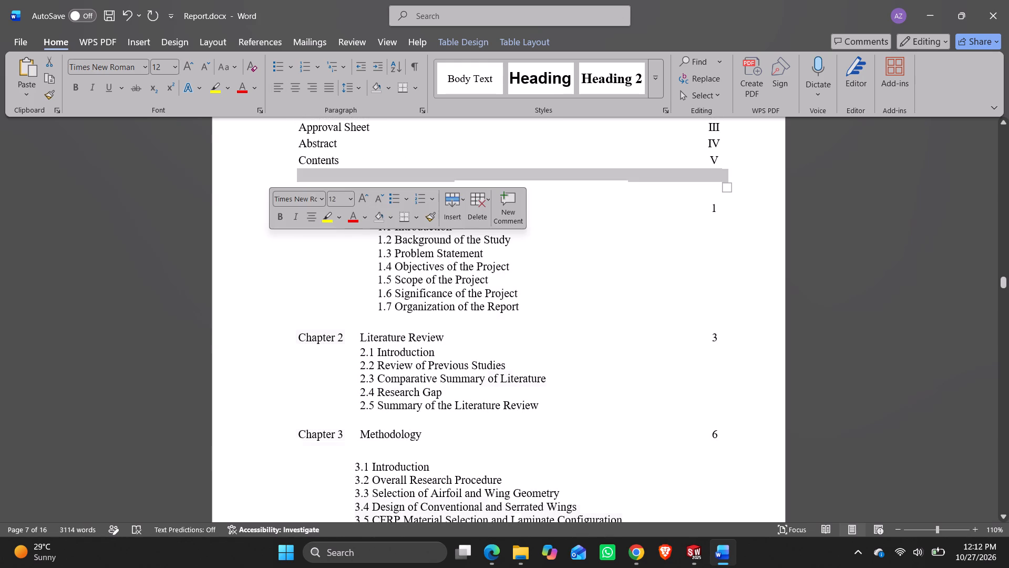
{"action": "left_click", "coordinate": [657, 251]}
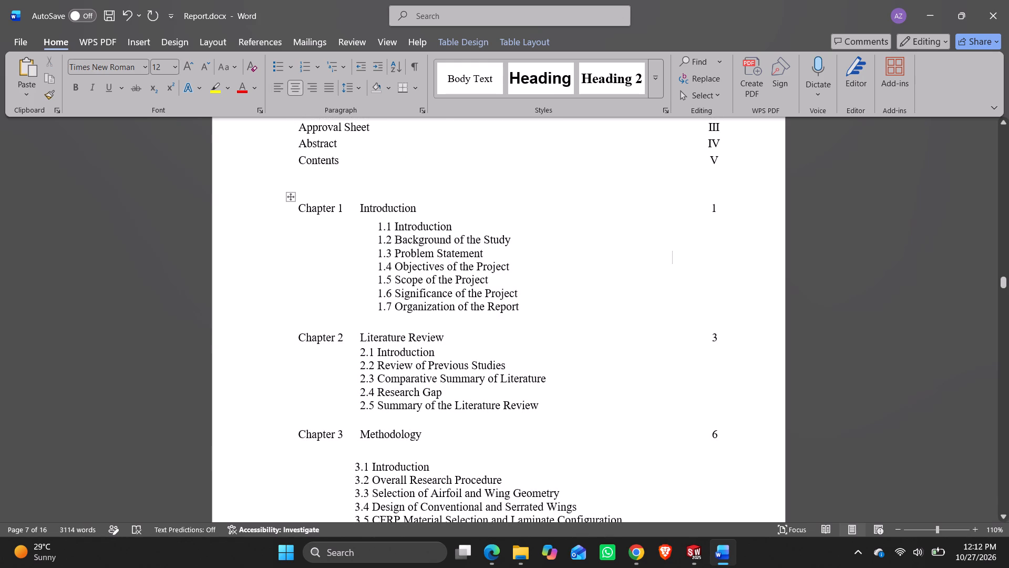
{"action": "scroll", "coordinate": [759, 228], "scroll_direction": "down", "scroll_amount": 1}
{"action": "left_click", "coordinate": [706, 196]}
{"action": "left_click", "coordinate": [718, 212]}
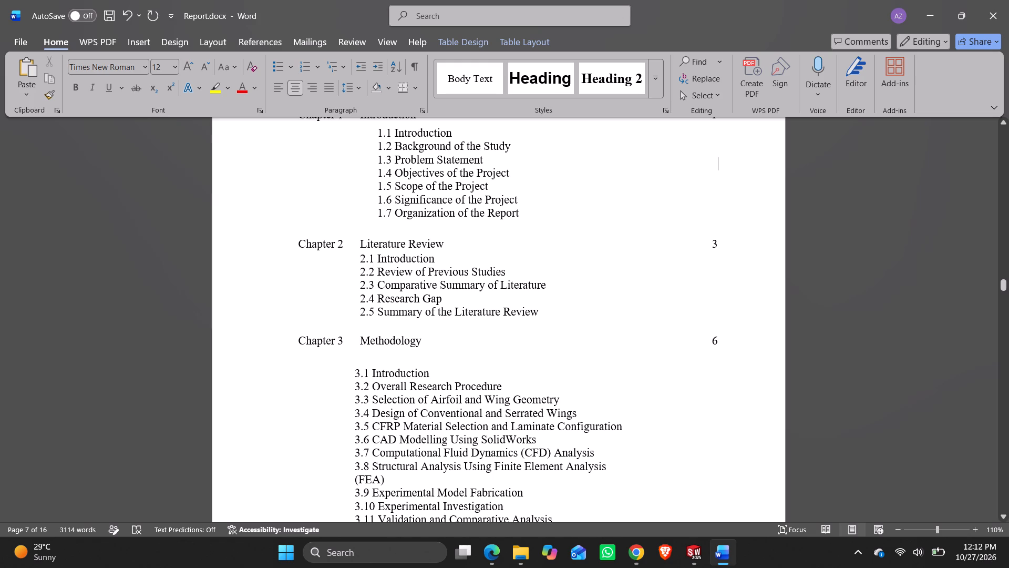
Review the rest of the Contents page and the Chapter I section headings in the body.
{"action": "scroll", "coordinate": [714, 225], "scroll_direction": "down", "scroll_amount": 2}
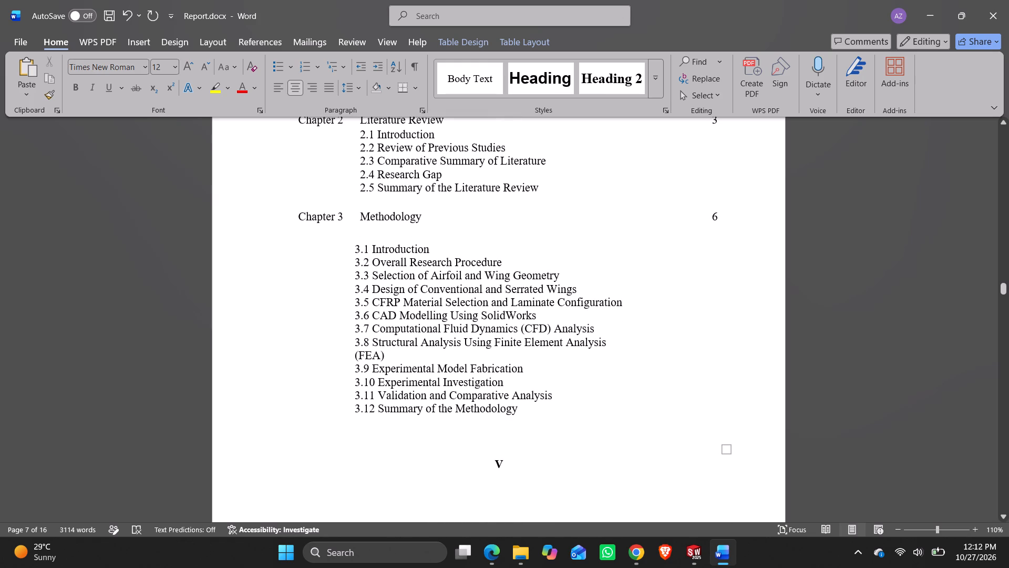
{"action": "scroll", "coordinate": [706, 246], "scroll_direction": "down", "scroll_amount": 1}
{"action": "scroll", "coordinate": [651, 287], "scroll_direction": "down", "scroll_amount": 2}
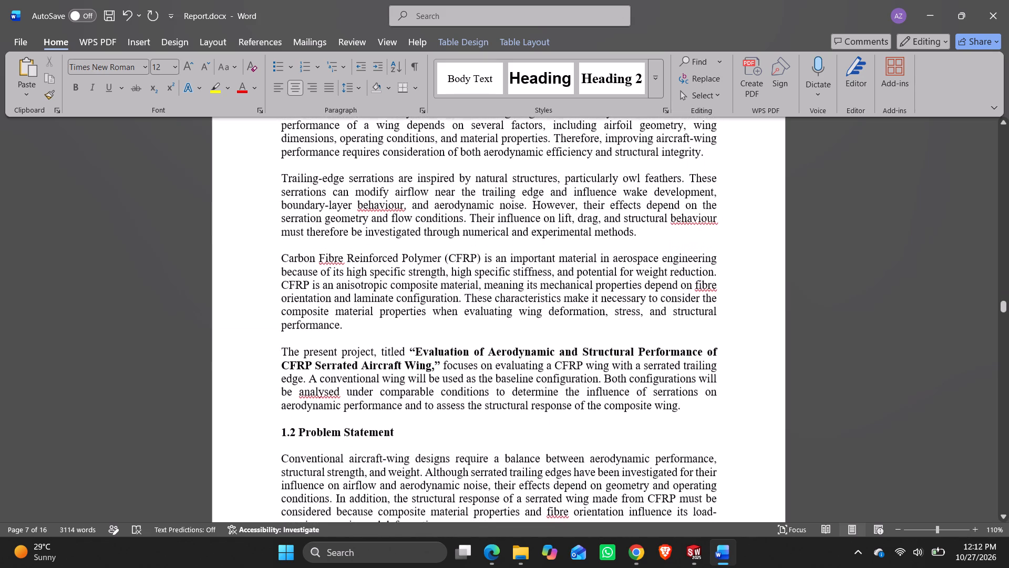
{"action": "scroll", "coordinate": [651, 287], "scroll_direction": "down", "scroll_amount": 4}
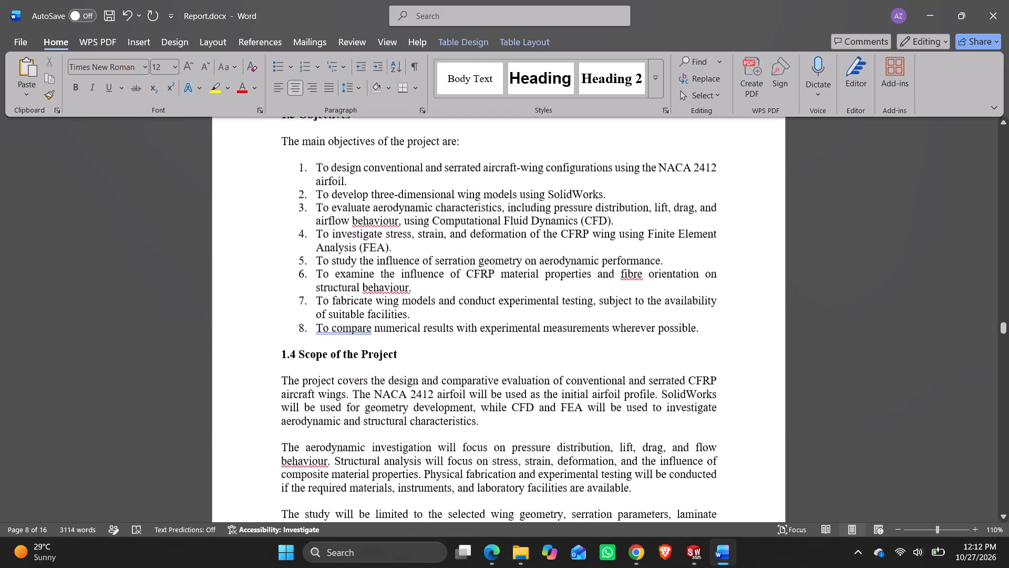
{"action": "scroll", "coordinate": [651, 287], "scroll_direction": "down", "scroll_amount": 3}
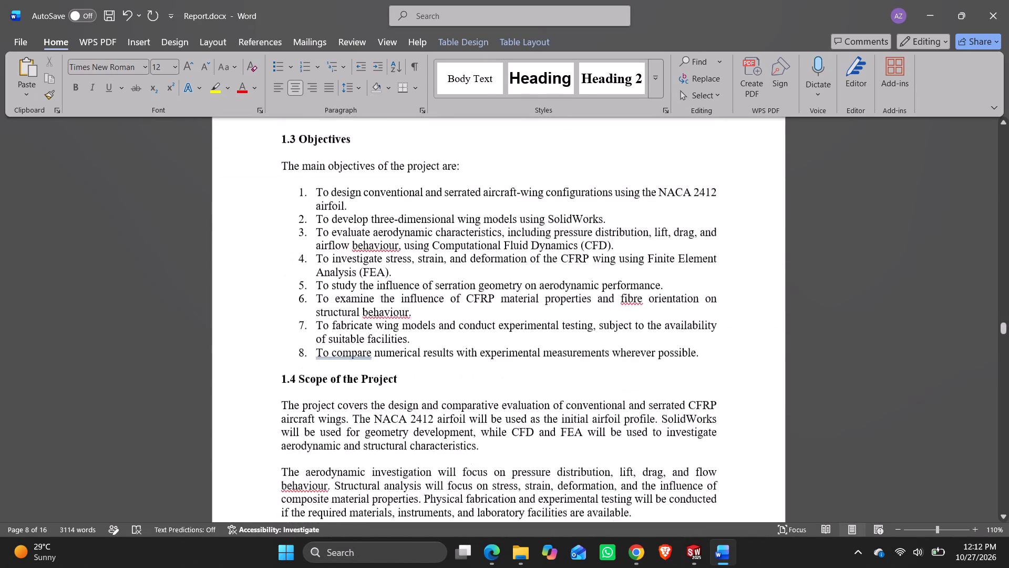
{"action": "scroll", "coordinate": [651, 287], "scroll_direction": "down", "scroll_amount": 5}
Review the front matter pages from the Abstract back to the Declaration.
{"action": "scroll", "coordinate": [651, 287], "scroll_direction": "up", "scroll_amount": 14}
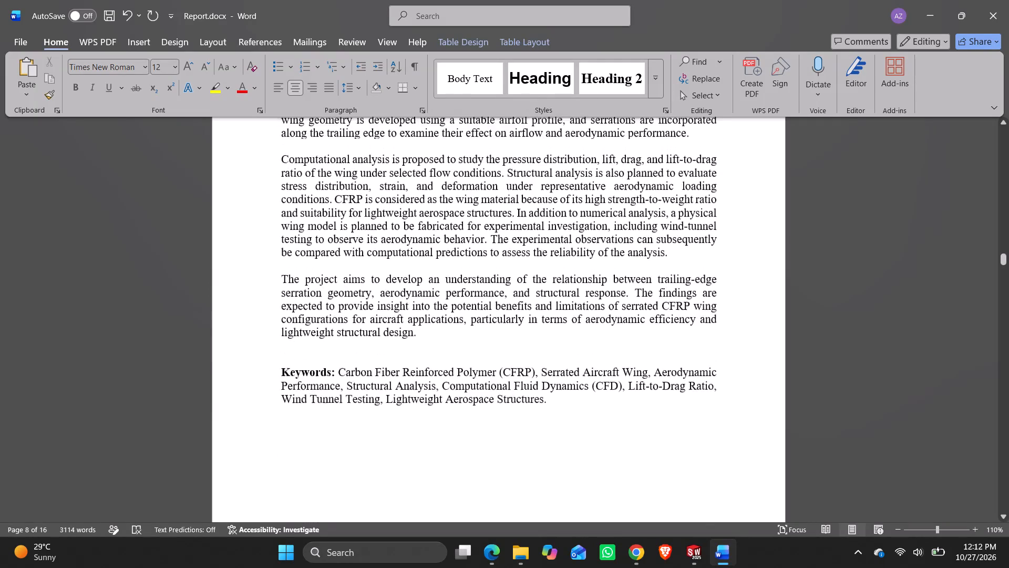
{"action": "scroll", "coordinate": [651, 287], "scroll_direction": "up", "scroll_amount": 6}
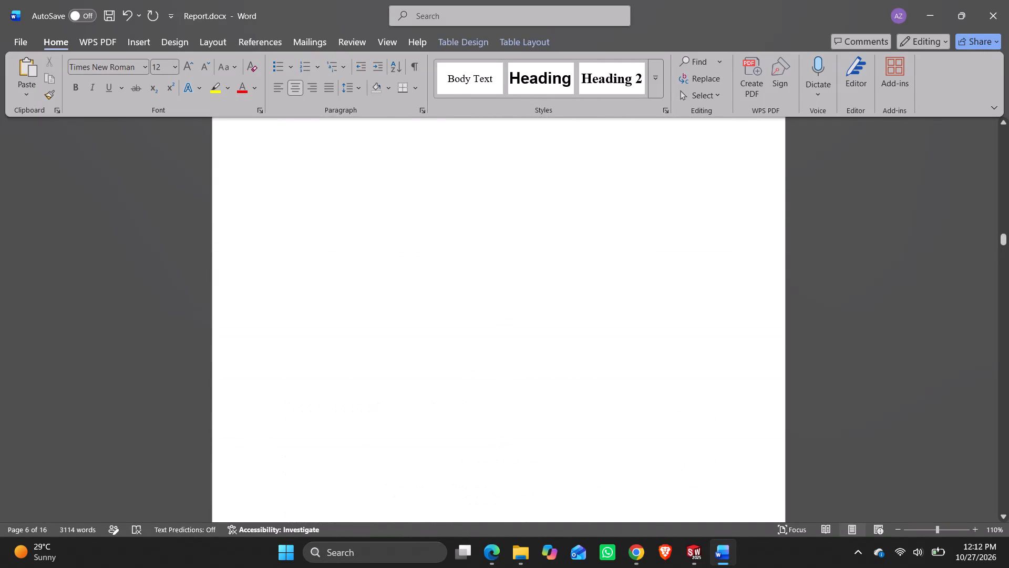
{"action": "scroll", "coordinate": [651, 287], "scroll_direction": "up", "scroll_amount": 5}
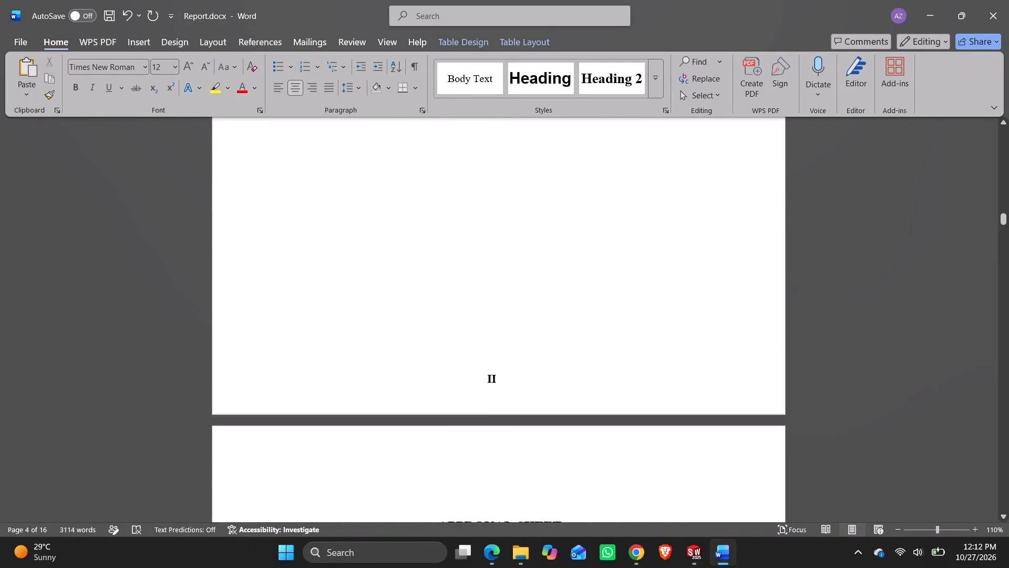
{"action": "scroll", "coordinate": [651, 287], "scroll_direction": "up", "scroll_amount": 3}
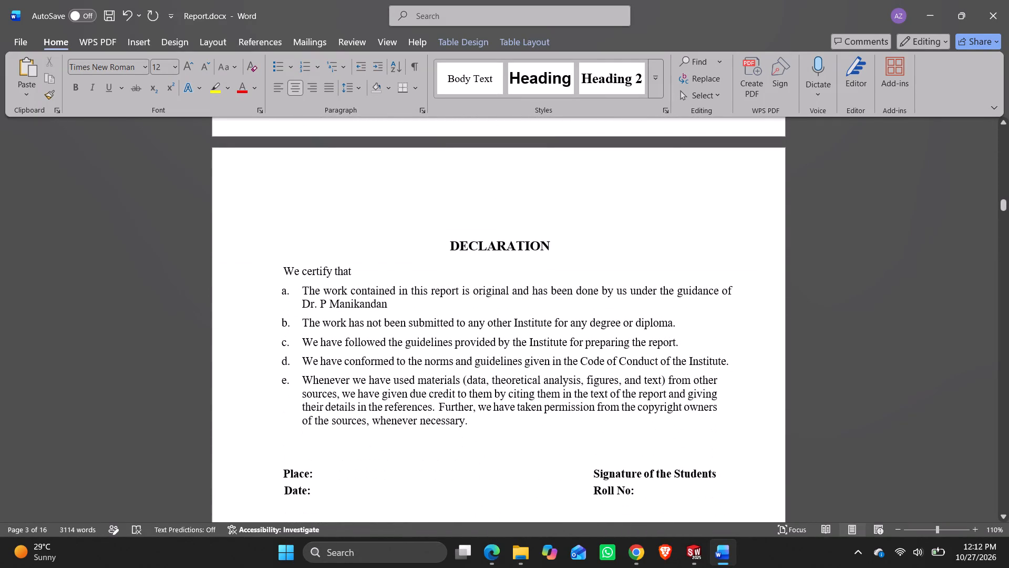
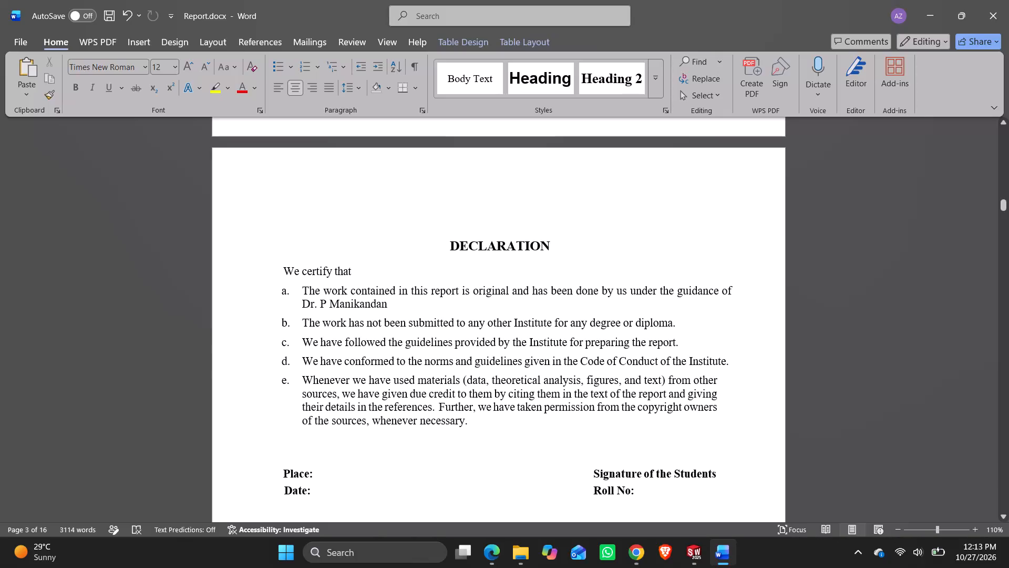
Correct the date at the foot of the title page to October 2026 using the suggested grammar correction.
{"action": "scroll", "coordinate": [810, 196], "scroll_direction": "up", "scroll_amount": 7}
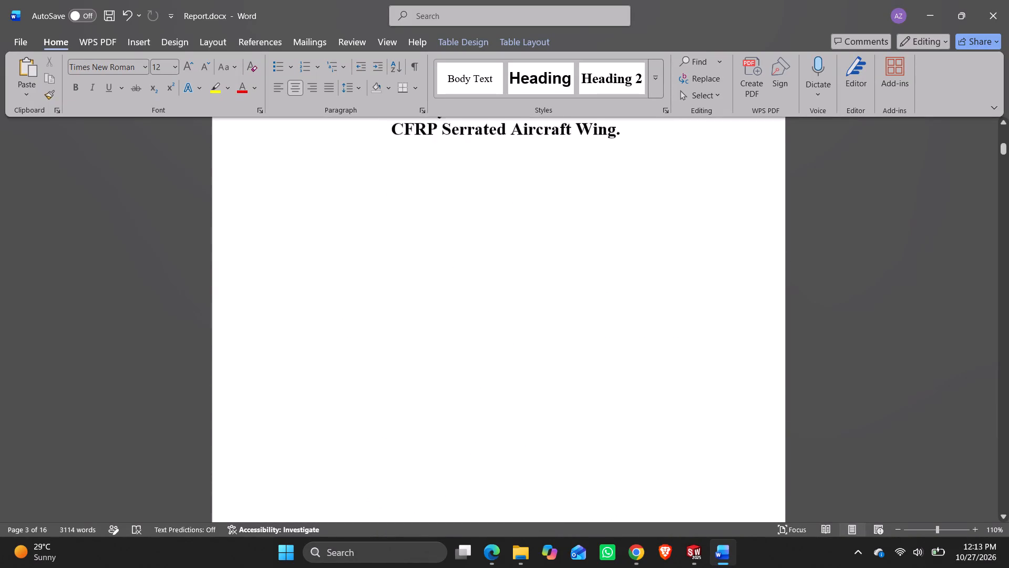
{"action": "scroll", "coordinate": [810, 196], "scroll_direction": "up", "scroll_amount": 1}
{"action": "scroll", "coordinate": [810, 196], "scroll_direction": "down", "scroll_amount": 10}
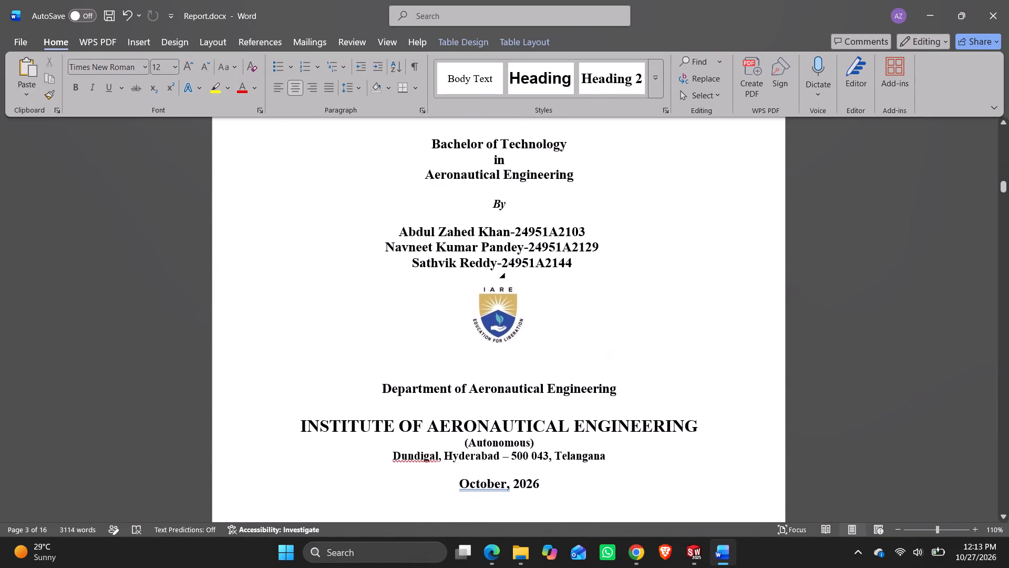
{"action": "scroll", "coordinate": [572, 313], "scroll_direction": "down", "scroll_amount": 1}
{"action": "left_click", "coordinate": [489, 403]}
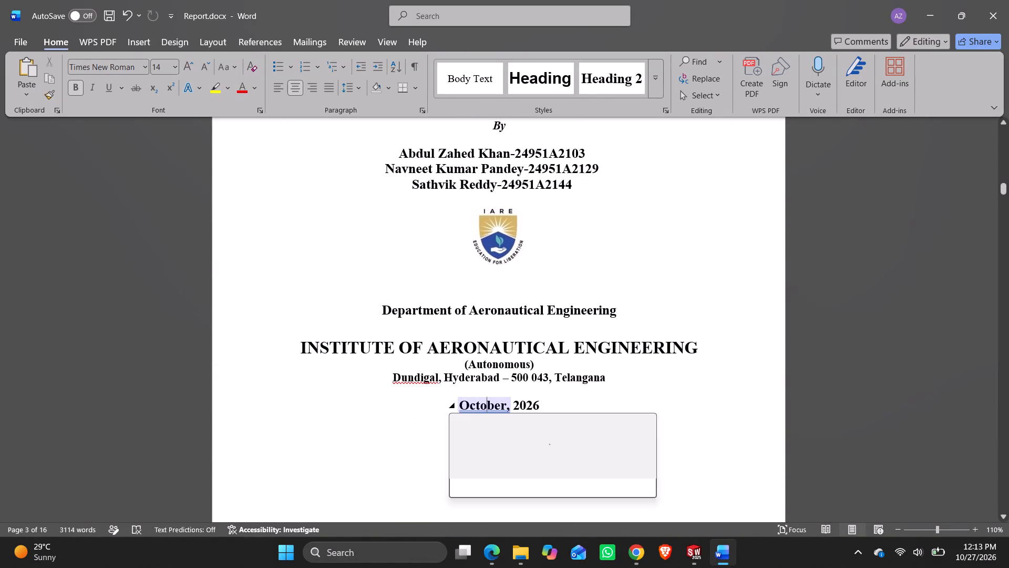
{"action": "left_click", "coordinate": [487, 458]}
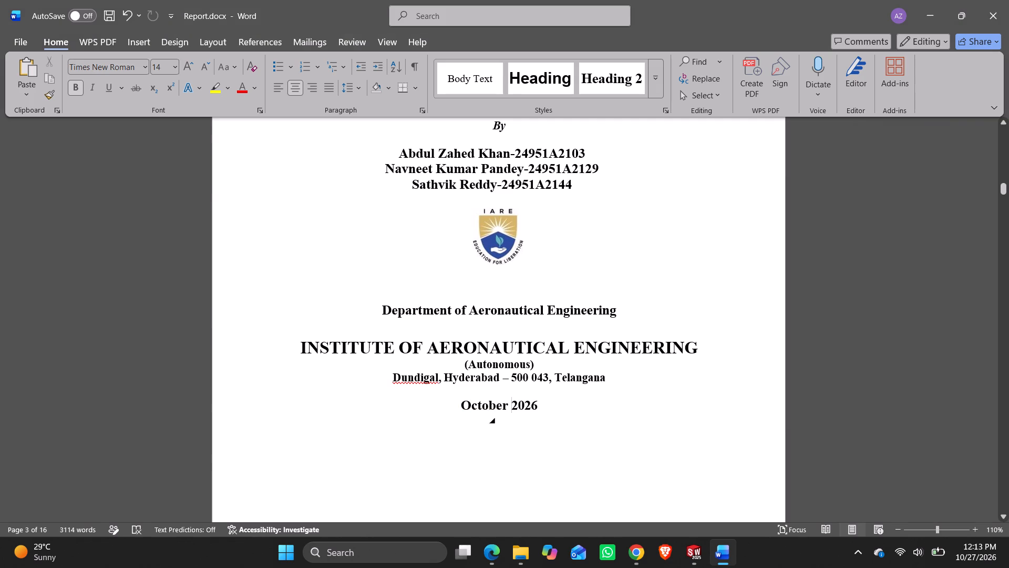
Review the body pages of Chapter 3 through to the end of the report.
{"action": "scroll", "coordinate": [570, 392], "scroll_direction": "down", "scroll_amount": 6}
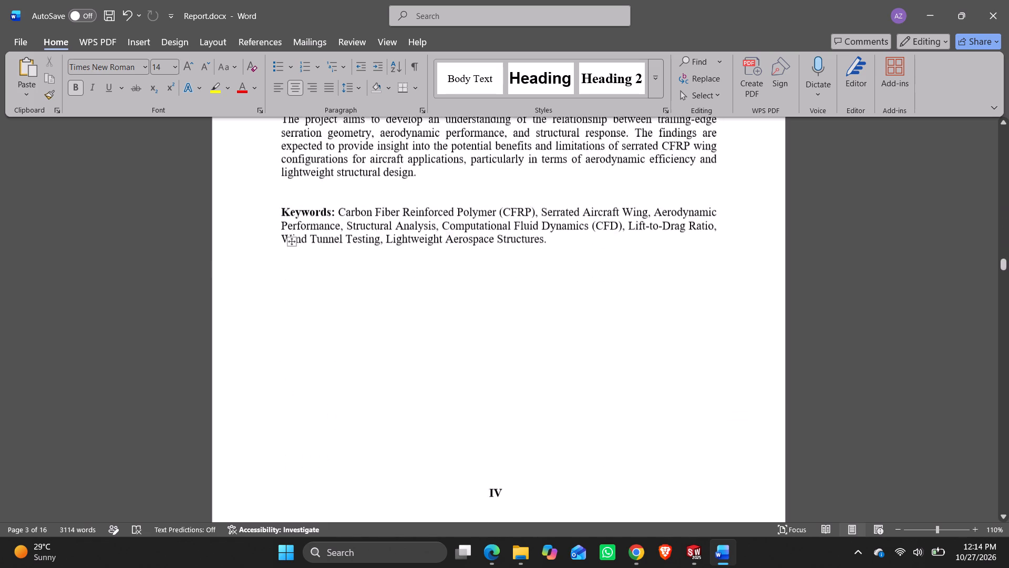
{"action": "scroll", "coordinate": [570, 392], "scroll_direction": "down", "scroll_amount": 12}
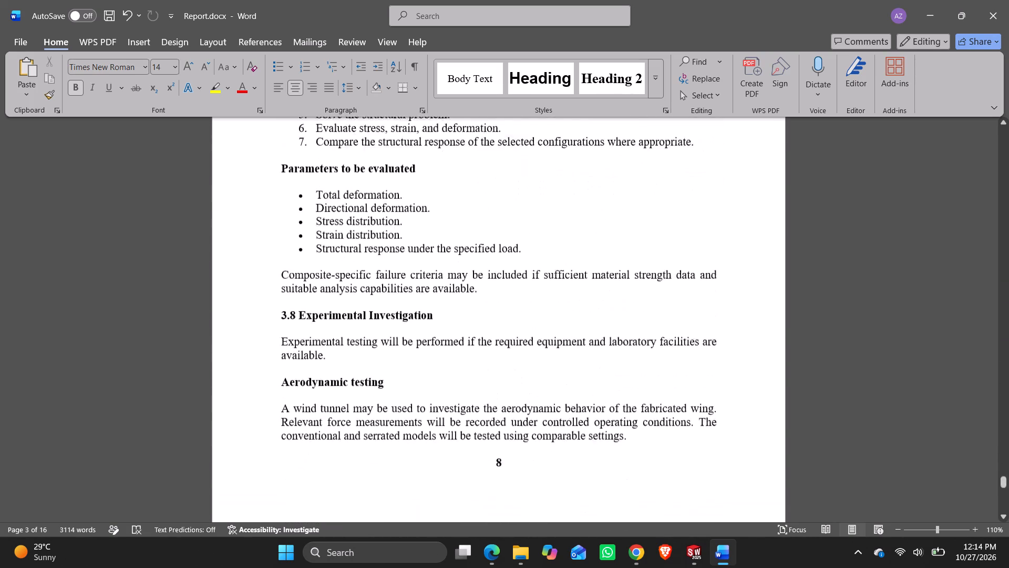
{"action": "scroll", "coordinate": [570, 392], "scroll_direction": "down", "scroll_amount": 6}
{"action": "scroll", "coordinate": [570, 392], "scroll_direction": "up", "scroll_amount": 3}
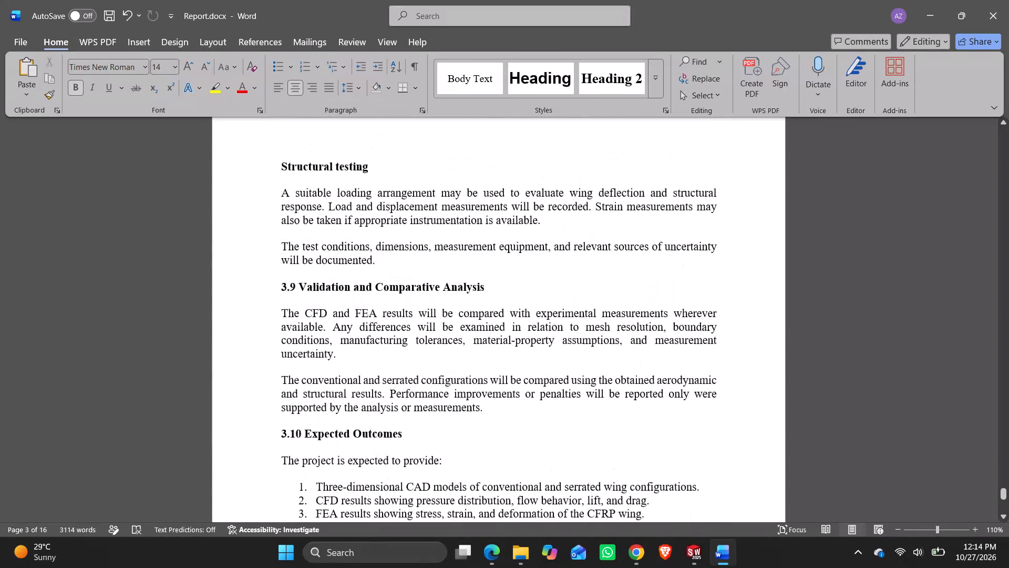
{"action": "scroll", "coordinate": [570, 392], "scroll_direction": "up", "scroll_amount": 5}
{"action": "scroll", "coordinate": [570, 392], "scroll_direction": "down", "scroll_amount": 1}
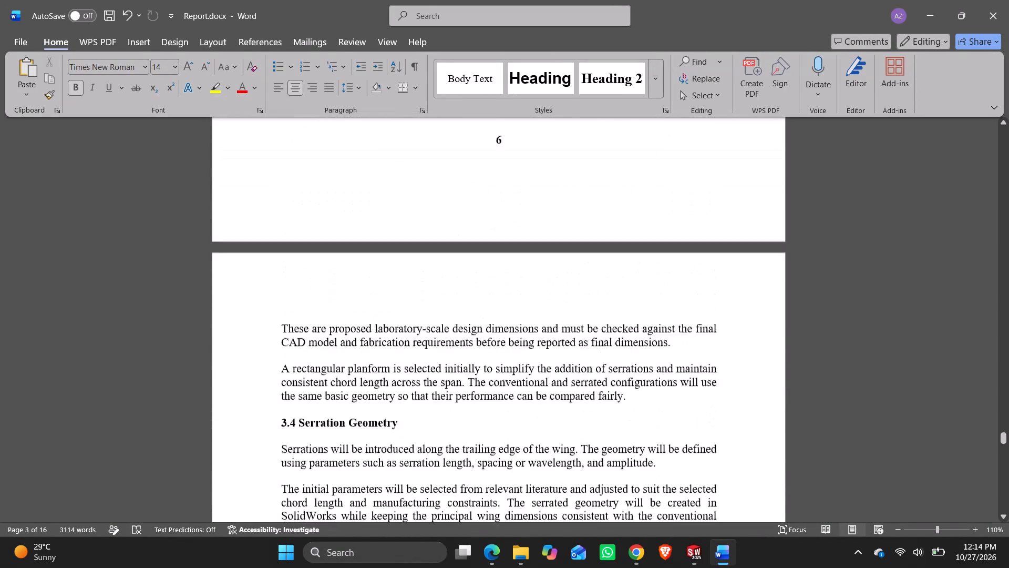
{"action": "scroll", "coordinate": [570, 392], "scroll_direction": "down", "scroll_amount": 8}
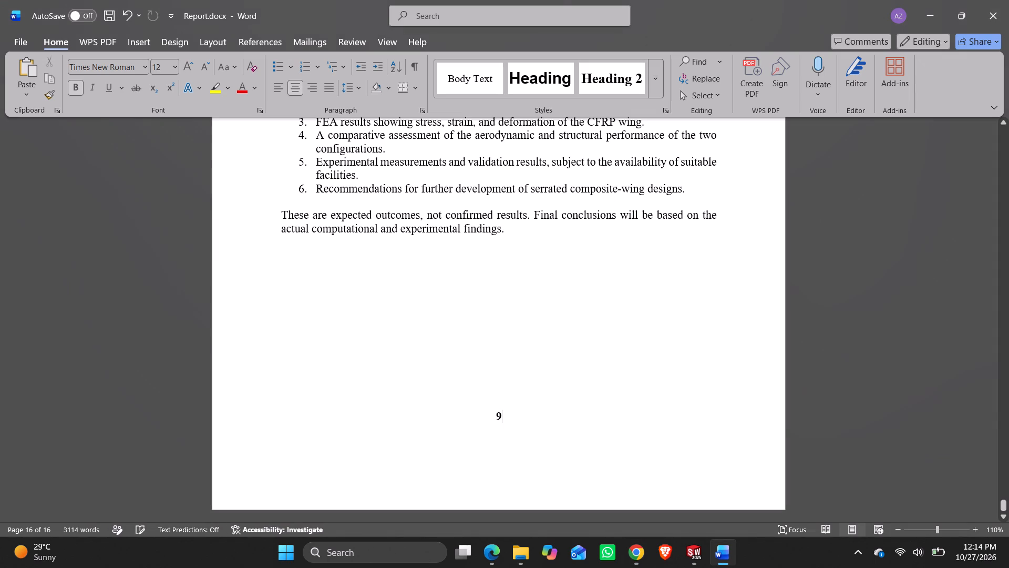
{"action": "key", "text": "Return"}
{"action": "scroll", "coordinate": [558, 449], "scroll_direction": "down", "scroll_amount": 3}
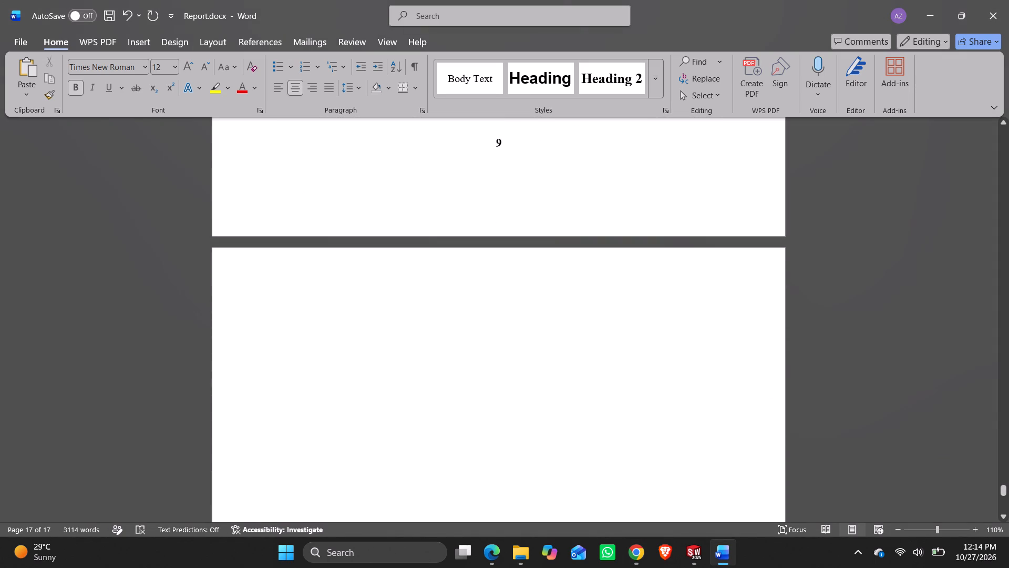
{"action": "key", "text": "ctrl+v"}
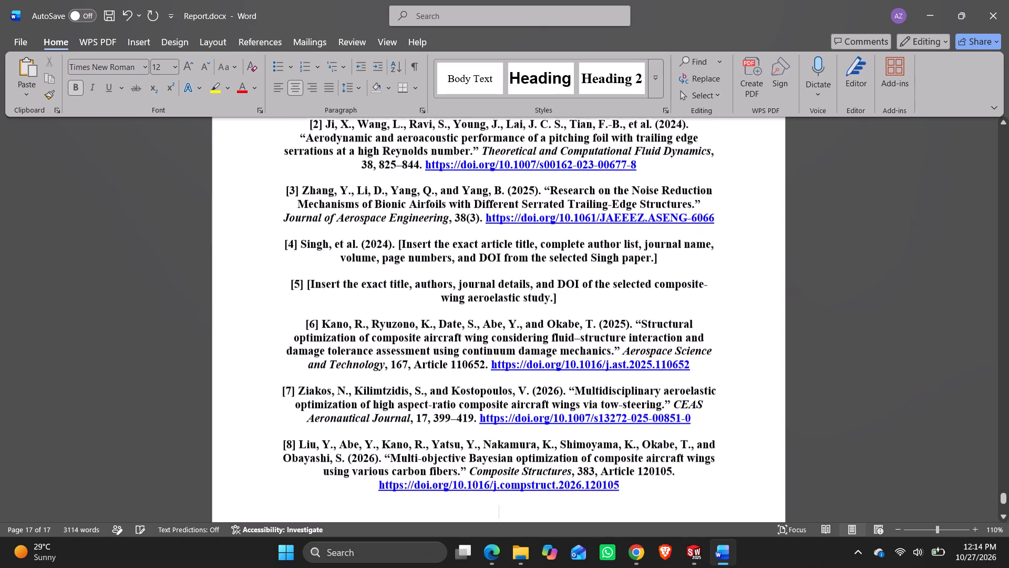
Set the font size of the REFERENCES heading to 14.
{"action": "scroll", "coordinate": [558, 449], "scroll_direction": "up", "scroll_amount": 3}
{"action": "scroll", "coordinate": [558, 449], "scroll_direction": "down", "scroll_amount": 1}
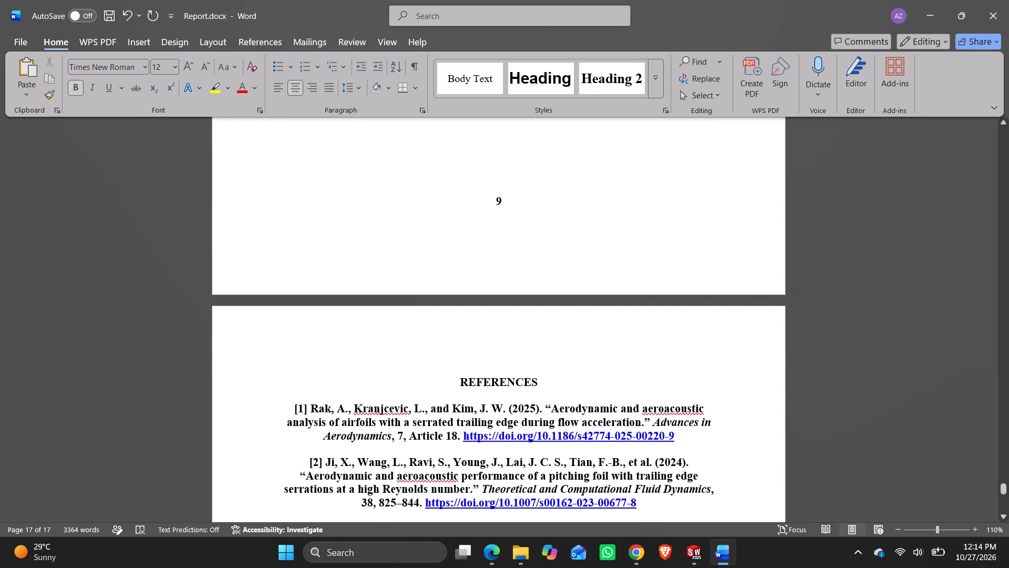
{"action": "left_click_drag", "start_coordinate": [543, 377], "coordinate": [454, 372]}
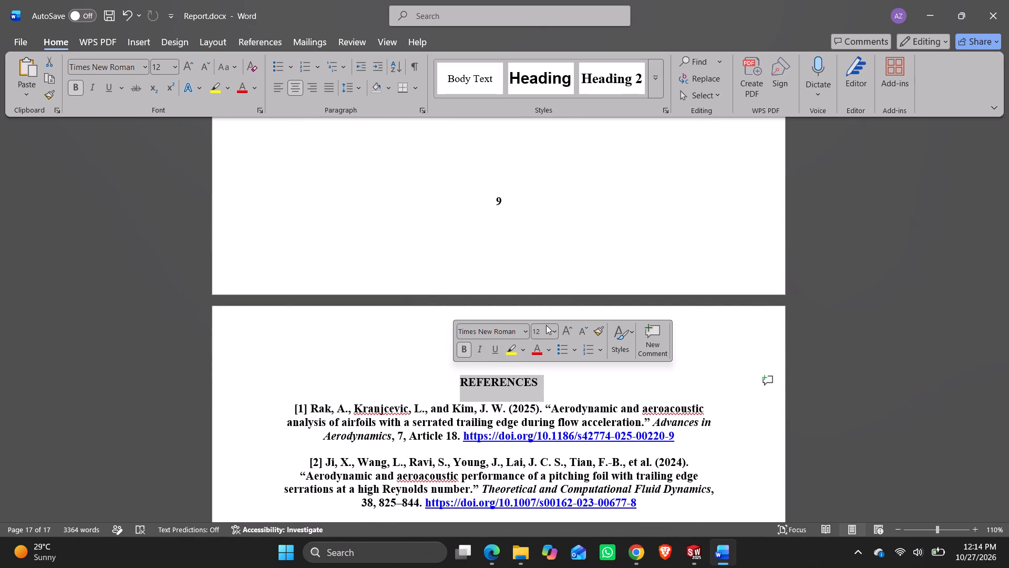
{"action": "left_click", "coordinate": [553, 328]}
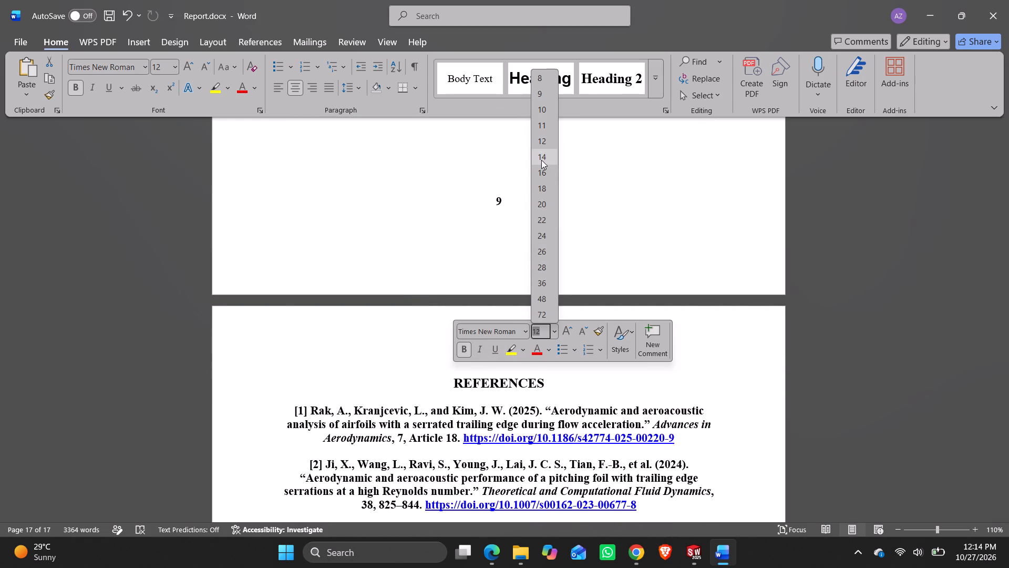
{"action": "left_click", "coordinate": [541, 160]}
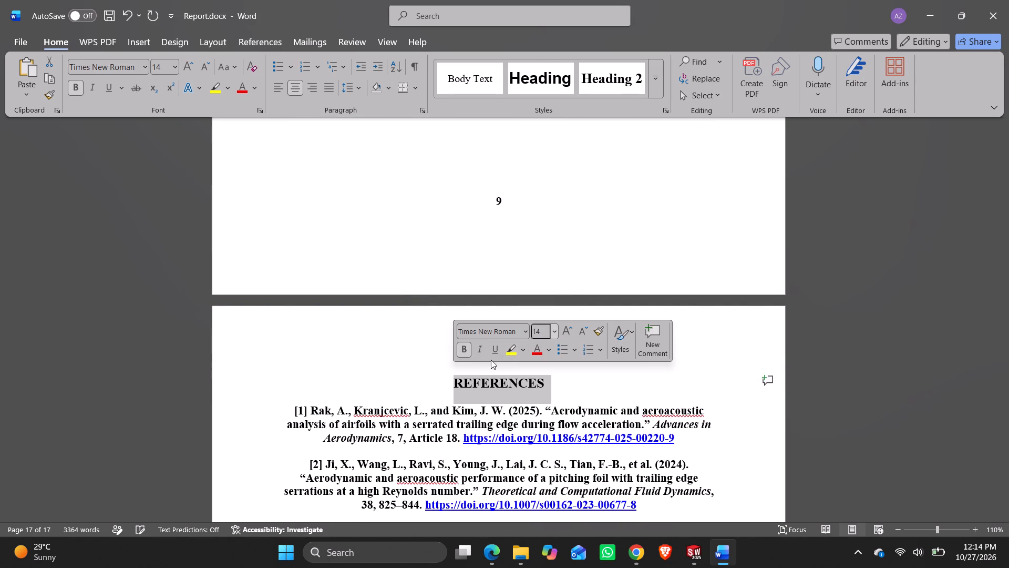
{"action": "left_click", "coordinate": [513, 414]}
Justify all the text of the references page, from the heading through entry [8].
{"action": "scroll", "coordinate": [513, 414], "scroll_direction": "down", "scroll_amount": 3}
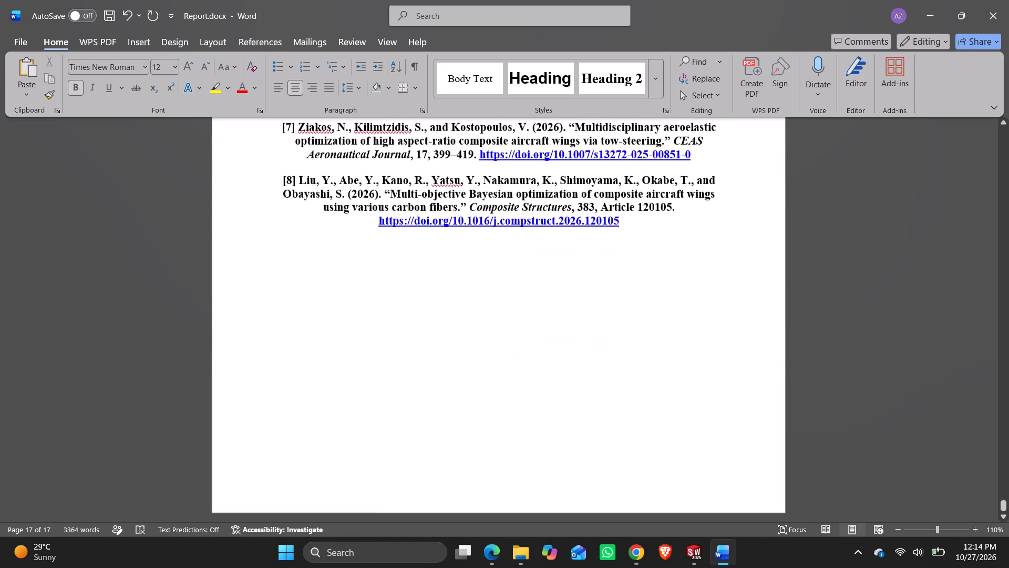
{"action": "scroll", "coordinate": [513, 414], "scroll_direction": "up", "scroll_amount": 1}
{"action": "left_click_drag", "start_coordinate": [631, 376], "coordinate": [318, 109]}
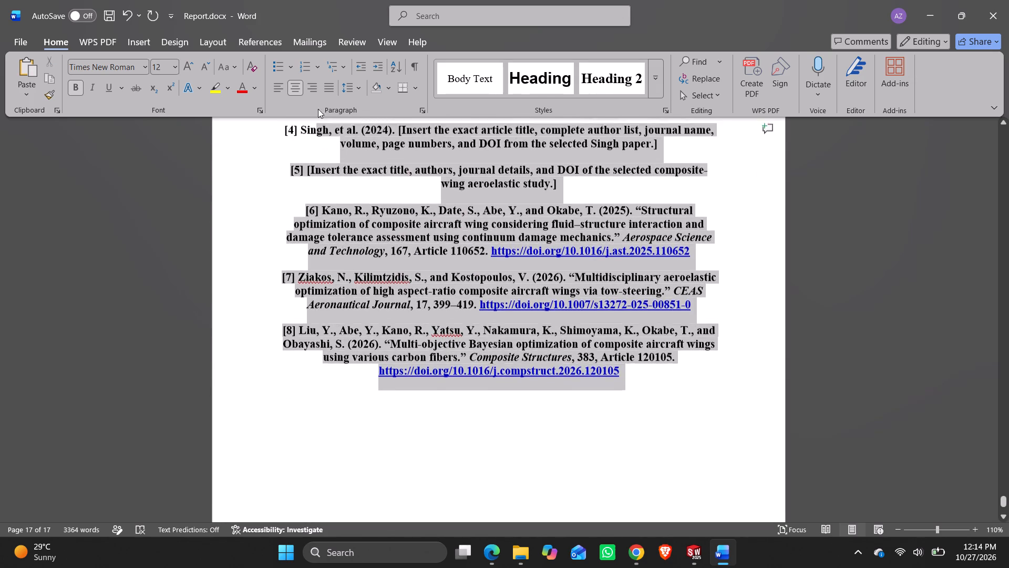
{"action": "left_click_drag", "start_coordinate": [318, 109], "coordinate": [260, 163]}
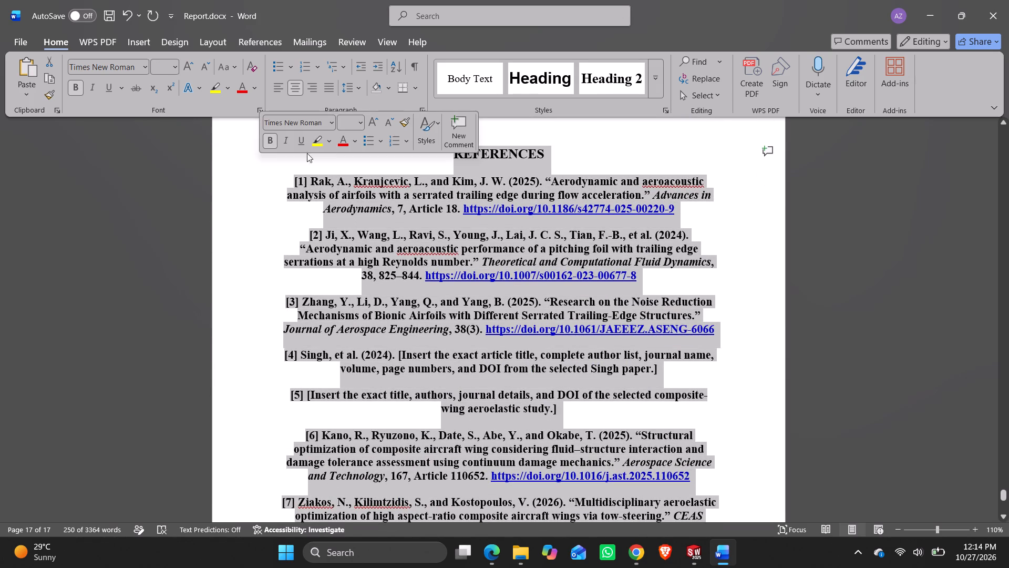
{"action": "left_click", "coordinate": [324, 92]}
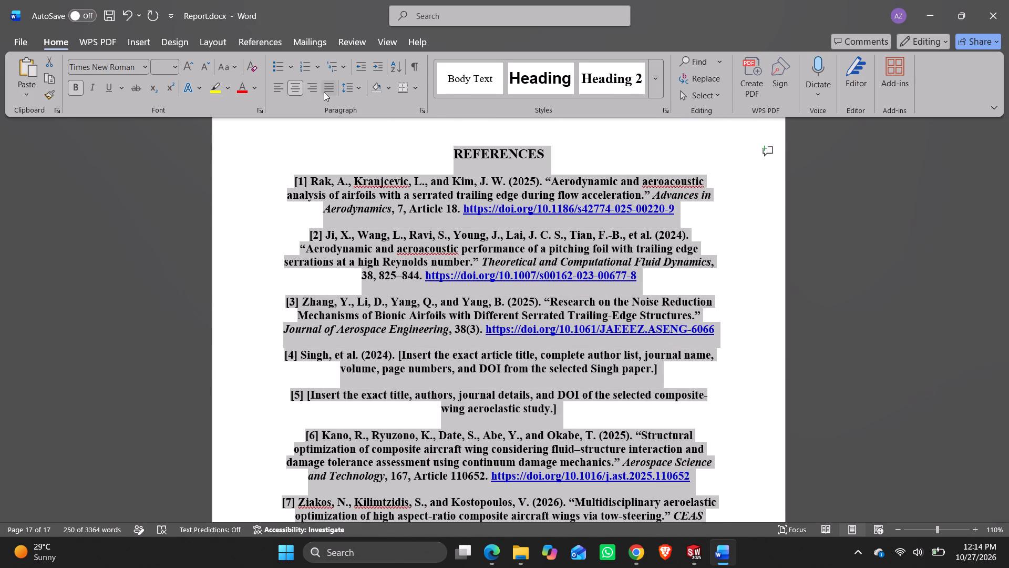
{"action": "left_click", "coordinate": [425, 167]}
Centre the REFERENCES heading above the justified entries.
{"action": "left_click_drag", "start_coordinate": [364, 146], "coordinate": [367, 146]}
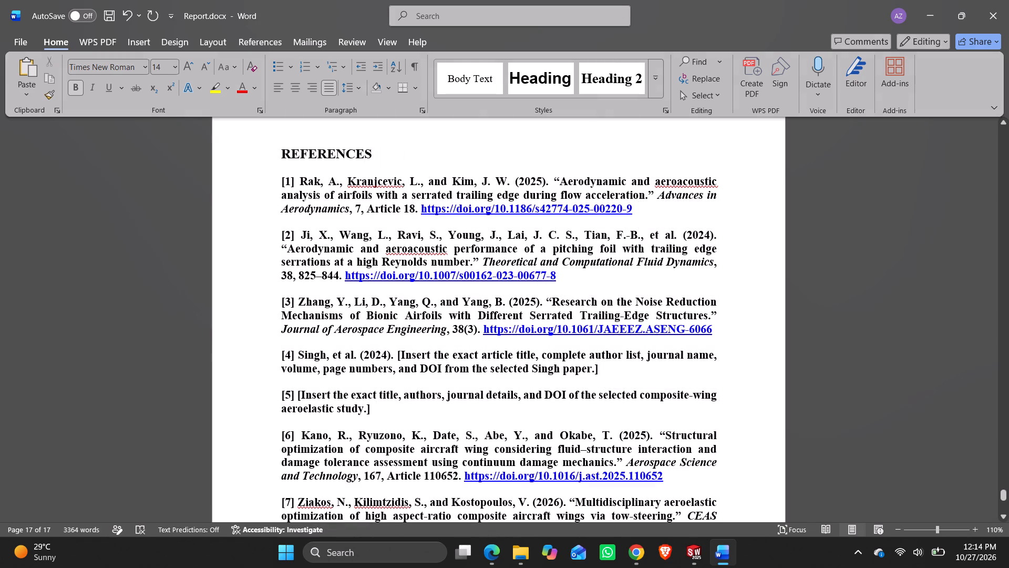
{"action": "left_click_drag", "start_coordinate": [367, 146], "coordinate": [373, 148]}
{"action": "double_click", "coordinate": [373, 148]}
{"action": "left_click_drag", "start_coordinate": [373, 148], "coordinate": [321, 148]}
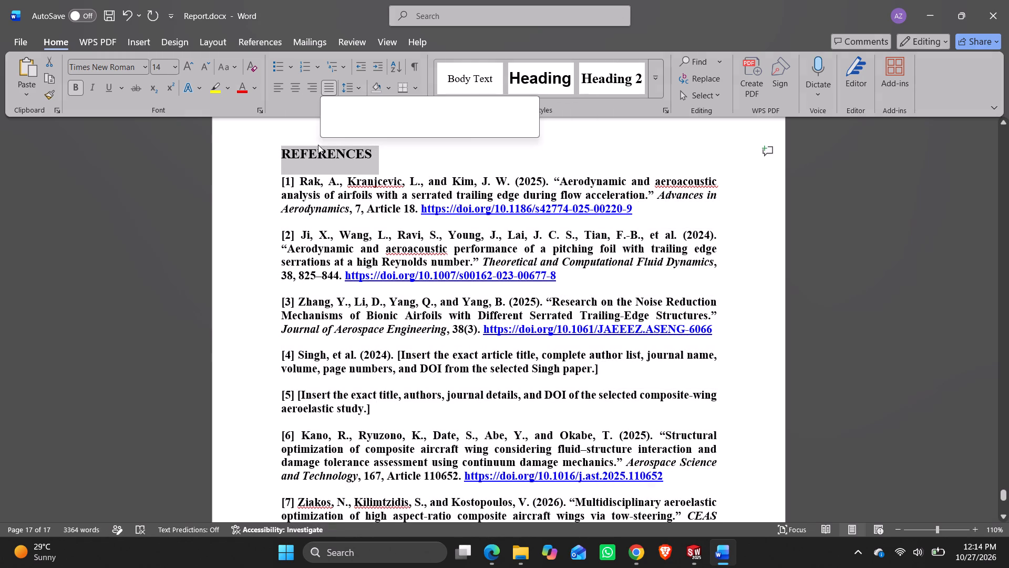
{"action": "left_click", "coordinate": [294, 85]}
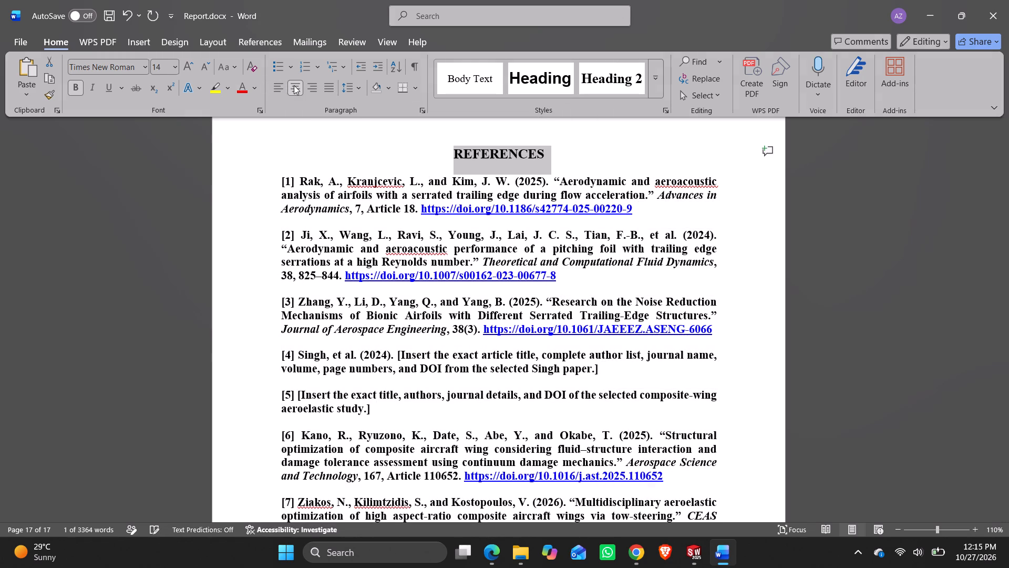
{"action": "left_click", "coordinate": [488, 208]}
Add blank lines below reference [8] and enter the page number 10 at the bottom of the references page.
{"action": "scroll", "coordinate": [488, 208], "scroll_direction": "down", "scroll_amount": 4}
{"action": "left_click", "coordinate": [556, 290]}
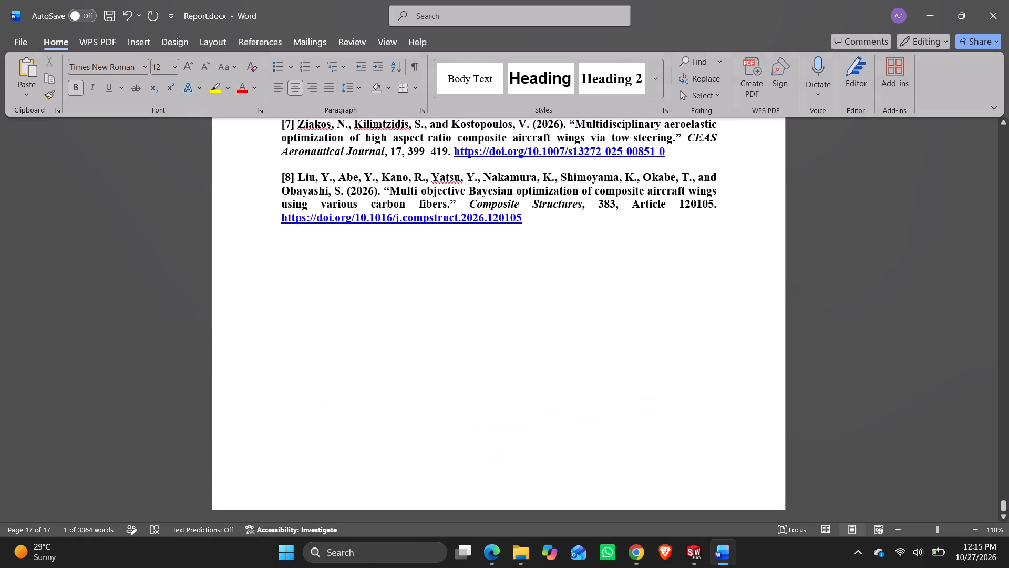
{"action": "key", "text": "Return"}
{"action": "key", "text": "Return"}
{"action": "key", "text": "Return"}
{"action": "key", "text": "Return"}
{"action": "key", "text": "Return"}
{"action": "key", "text": "Return"}
{"action": "key", "text": "Return"}
{"action": "key", "text": "Return"}
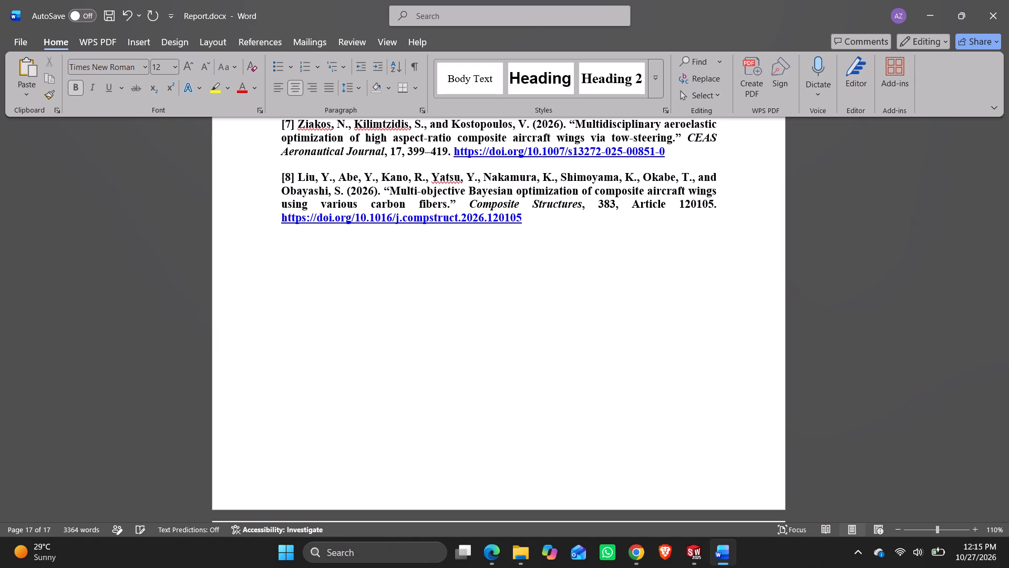
{"action": "key", "text": "Return"}
{"action": "key", "text": "BackSpace"}
{"action": "key", "text": "BackSpace"}
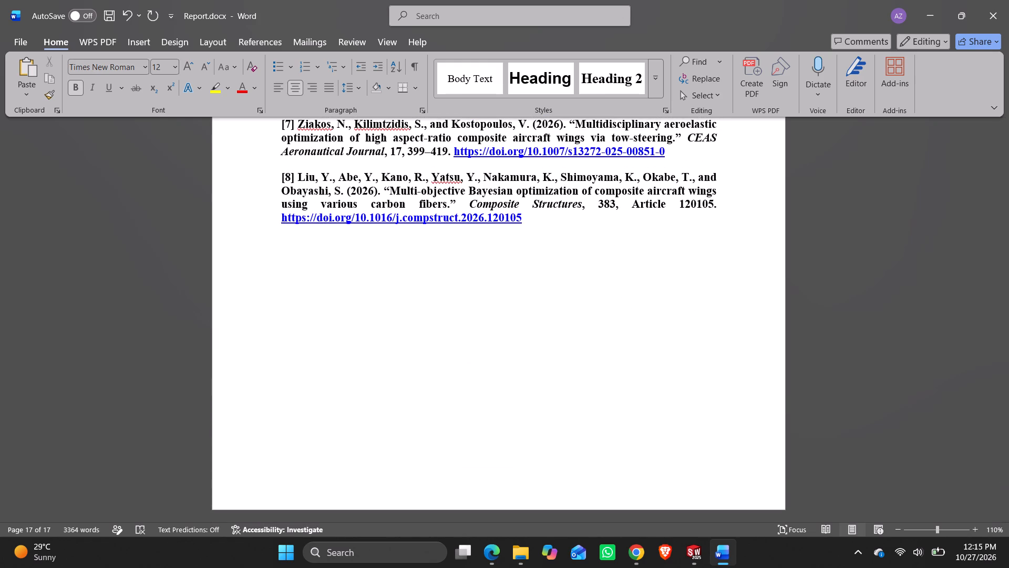
{"action": "type", "text": "10"}
{"action": "scroll", "coordinate": [550, 341], "scroll_direction": "up", "scroll_amount": 2}
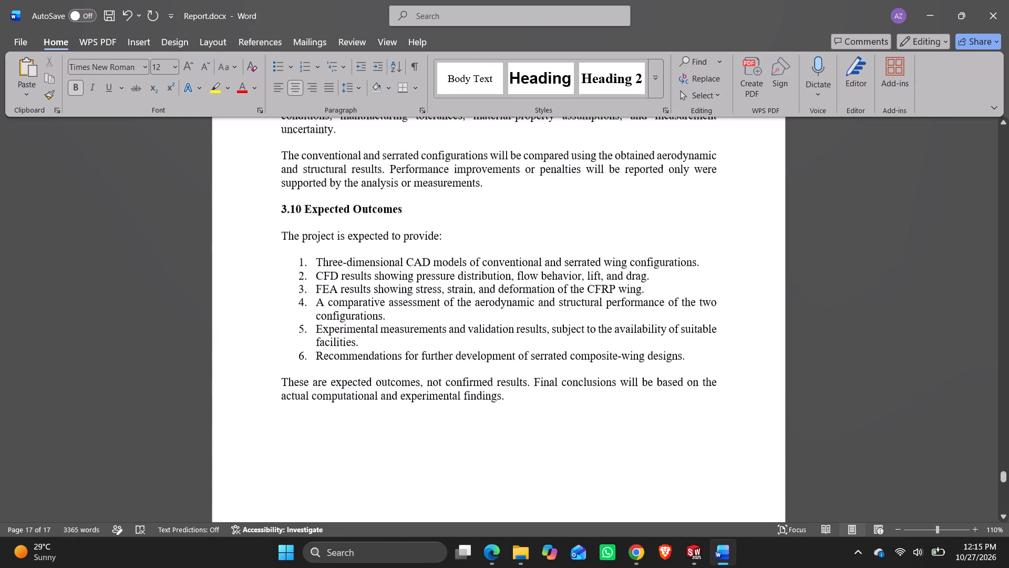
{"action": "scroll", "coordinate": [550, 341], "scroll_direction": "down", "scroll_amount": 6}
{"action": "scroll", "coordinate": [550, 341], "scroll_direction": "up", "scroll_amount": 4}
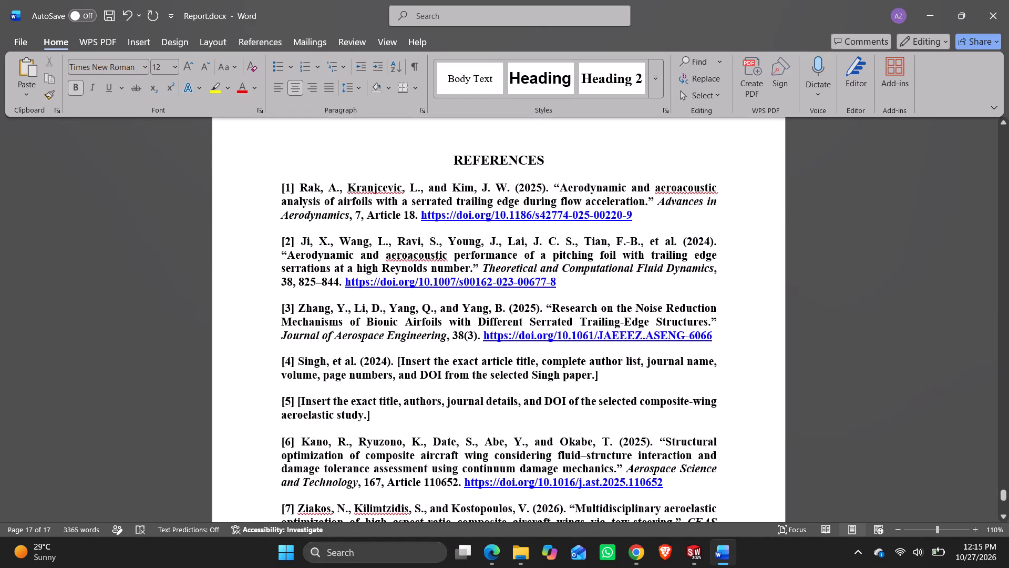
Remove the bold formatting from reference entries [1] through [8] on the references page.
{"action": "left_click_drag", "start_coordinate": [278, 182], "coordinate": [558, 459]}
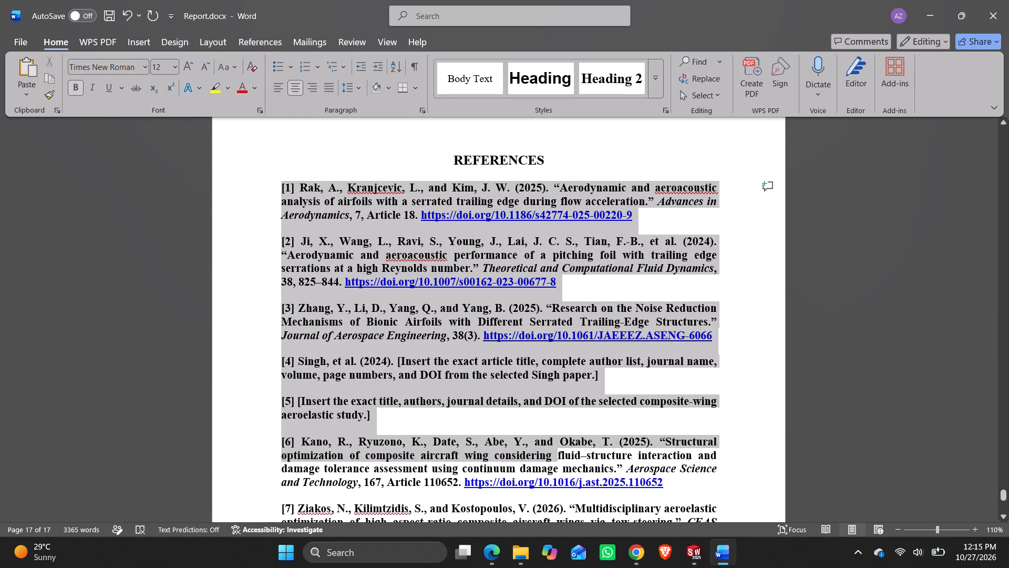
{"action": "left_click_drag", "start_coordinate": [558, 459], "coordinate": [525, 365]}
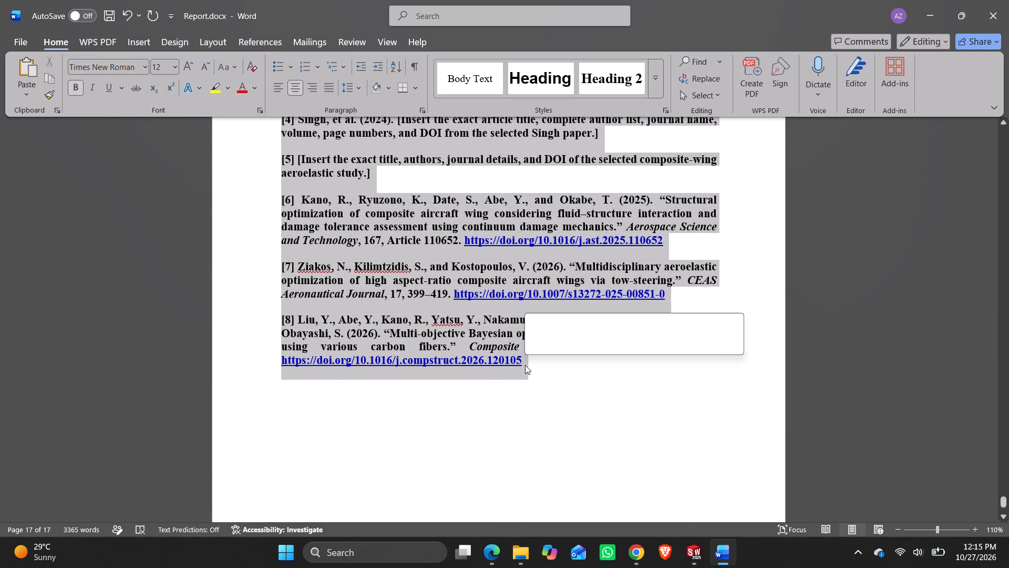
{"action": "left_click", "coordinate": [532, 346]}
{"action": "left_click", "coordinate": [550, 414]}
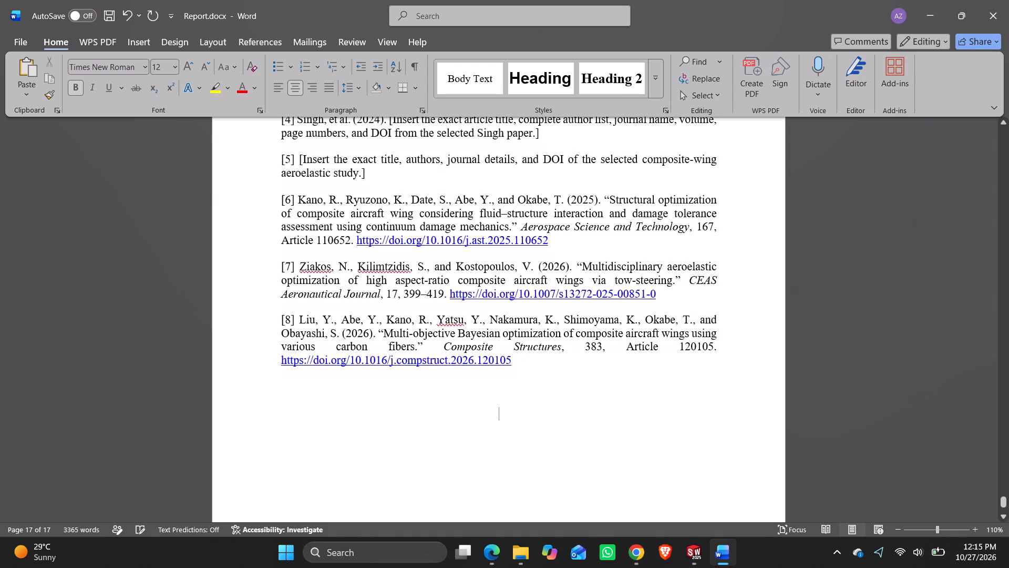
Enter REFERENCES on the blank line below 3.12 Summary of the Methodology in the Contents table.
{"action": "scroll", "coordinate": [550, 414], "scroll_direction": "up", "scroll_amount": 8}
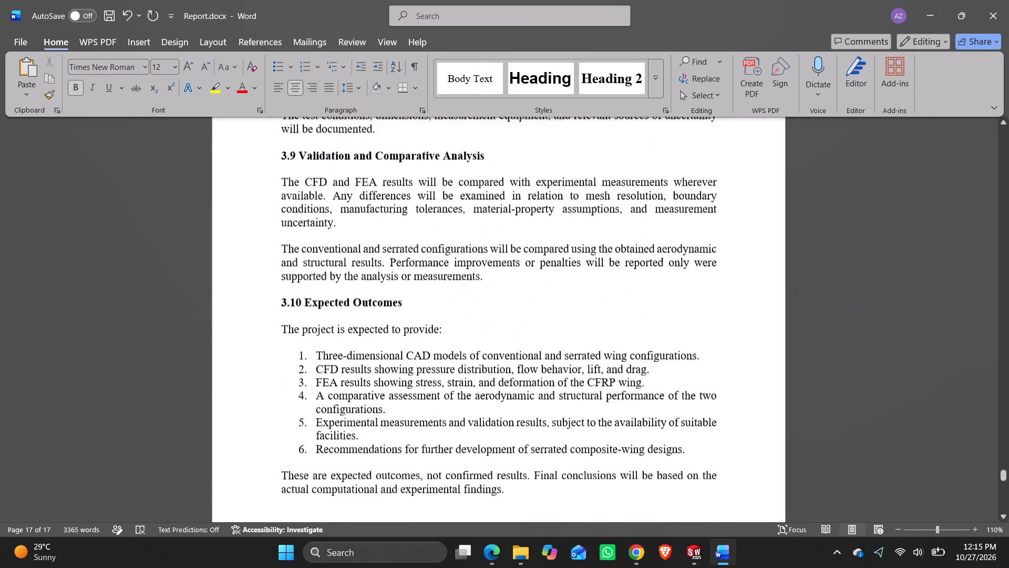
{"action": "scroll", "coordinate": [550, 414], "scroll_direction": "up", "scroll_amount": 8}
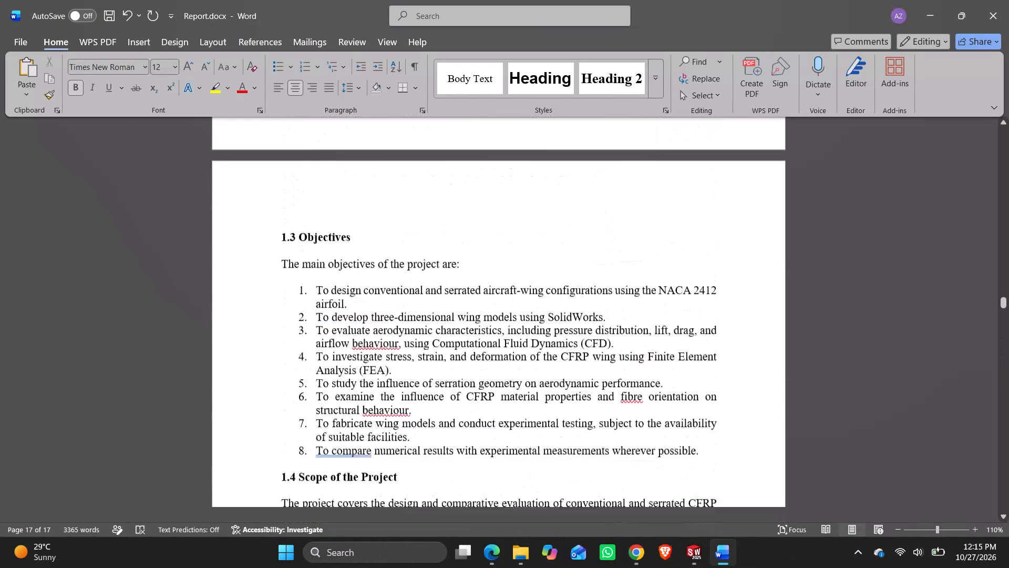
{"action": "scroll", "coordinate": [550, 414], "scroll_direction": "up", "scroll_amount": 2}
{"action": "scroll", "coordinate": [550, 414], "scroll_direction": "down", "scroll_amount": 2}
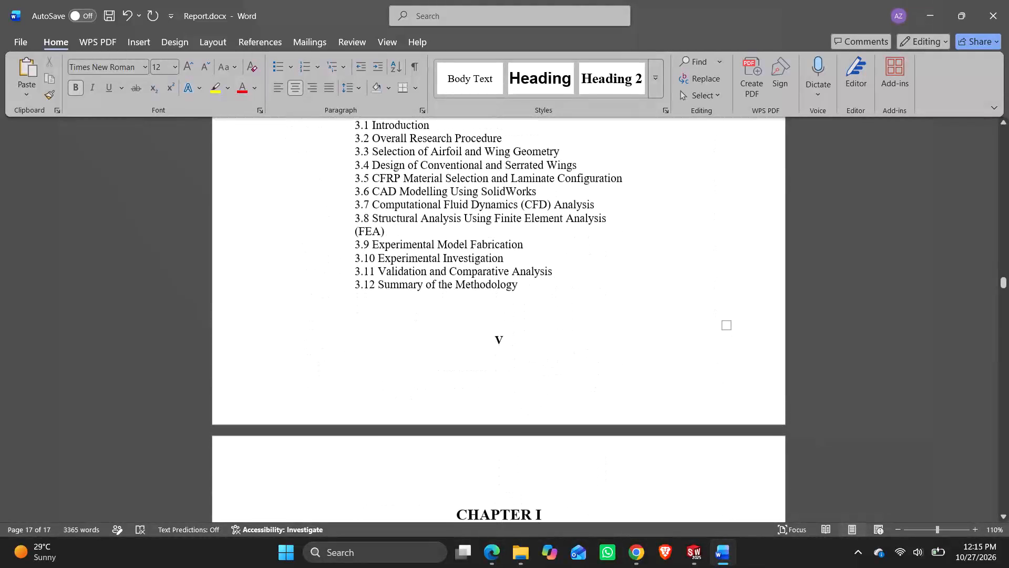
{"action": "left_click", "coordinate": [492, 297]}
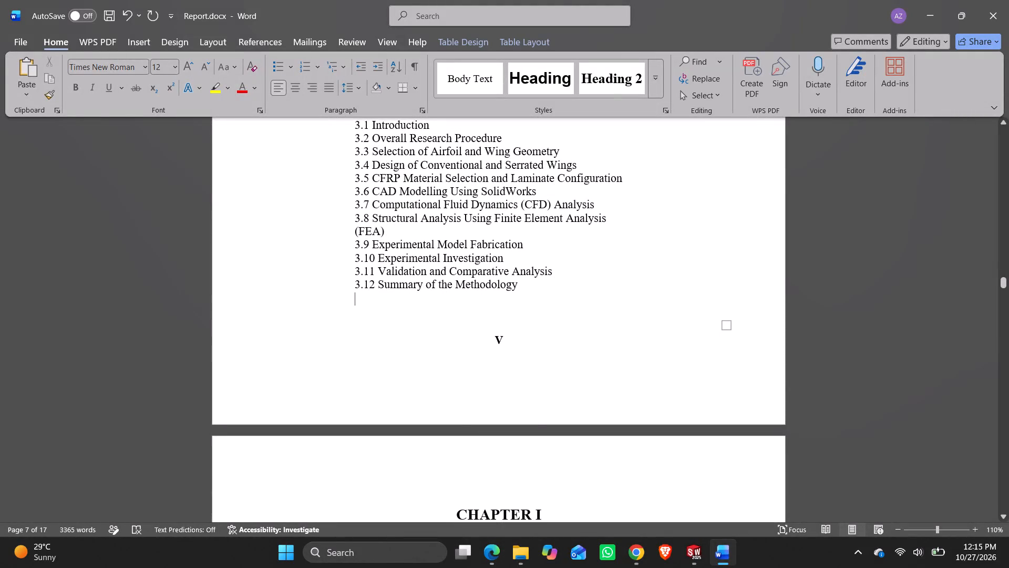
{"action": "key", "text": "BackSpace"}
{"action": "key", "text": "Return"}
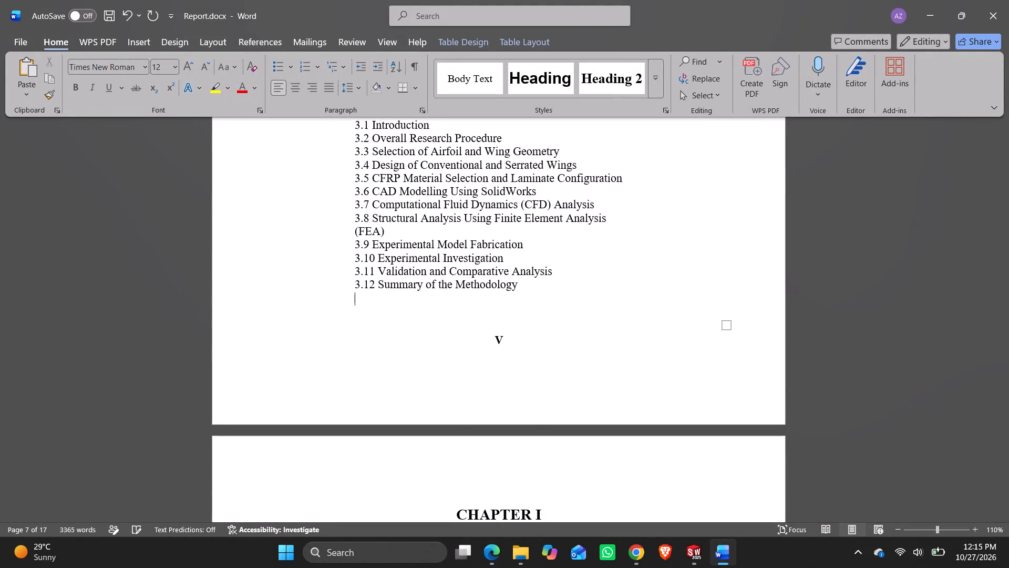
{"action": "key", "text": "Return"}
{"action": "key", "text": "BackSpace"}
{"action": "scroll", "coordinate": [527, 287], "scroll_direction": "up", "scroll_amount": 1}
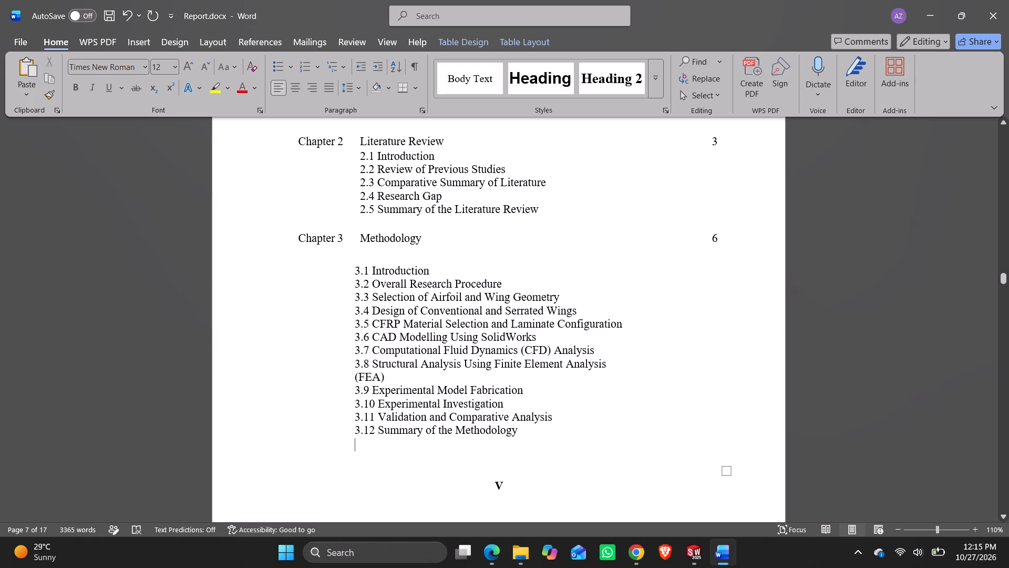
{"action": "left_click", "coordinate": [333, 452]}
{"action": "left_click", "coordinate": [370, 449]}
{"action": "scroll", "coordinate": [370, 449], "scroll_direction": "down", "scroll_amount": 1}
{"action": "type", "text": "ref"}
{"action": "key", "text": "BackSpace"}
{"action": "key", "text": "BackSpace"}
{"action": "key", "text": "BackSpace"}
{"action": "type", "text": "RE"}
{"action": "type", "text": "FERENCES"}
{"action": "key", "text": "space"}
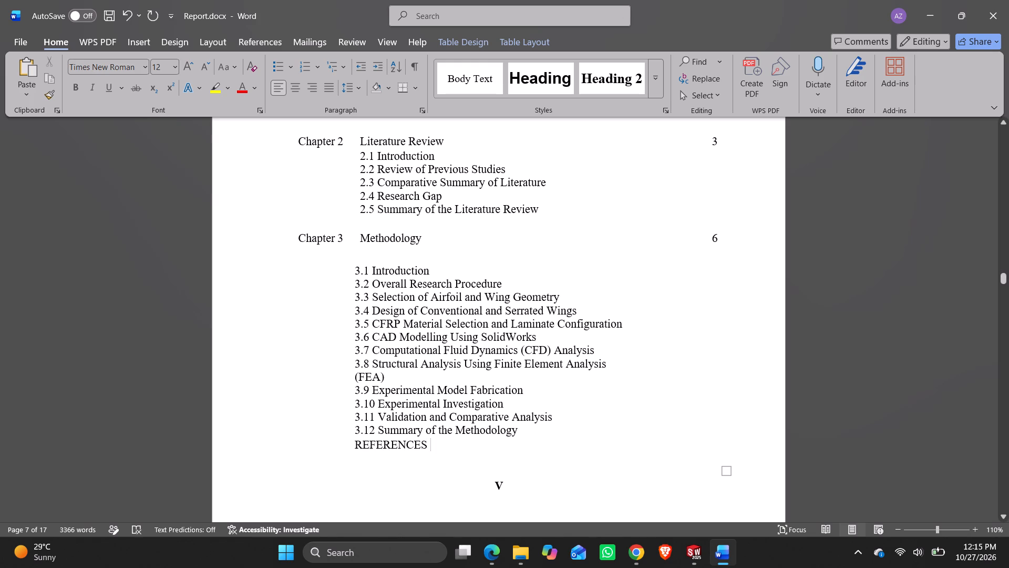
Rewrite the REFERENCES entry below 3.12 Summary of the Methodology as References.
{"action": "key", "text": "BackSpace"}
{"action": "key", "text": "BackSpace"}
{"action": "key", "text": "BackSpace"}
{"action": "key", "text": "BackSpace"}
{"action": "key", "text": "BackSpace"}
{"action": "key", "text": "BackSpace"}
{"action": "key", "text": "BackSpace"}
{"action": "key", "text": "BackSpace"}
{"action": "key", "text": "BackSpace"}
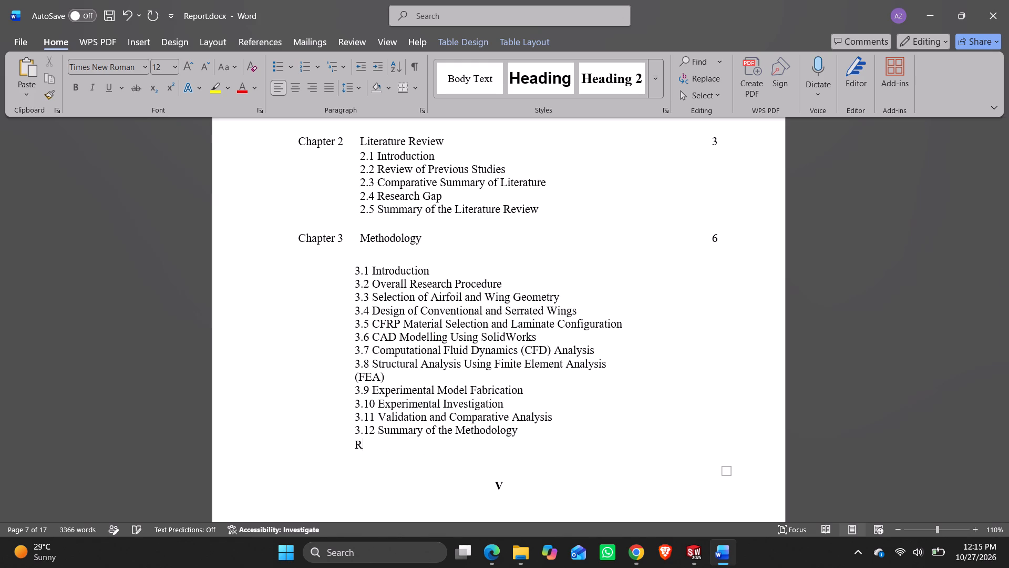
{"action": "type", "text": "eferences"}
Add References in the chapter column of the Contents table, level with the line below 3.12 Summary of the Methodology.
{"action": "left_click", "coordinate": [355, 452]}
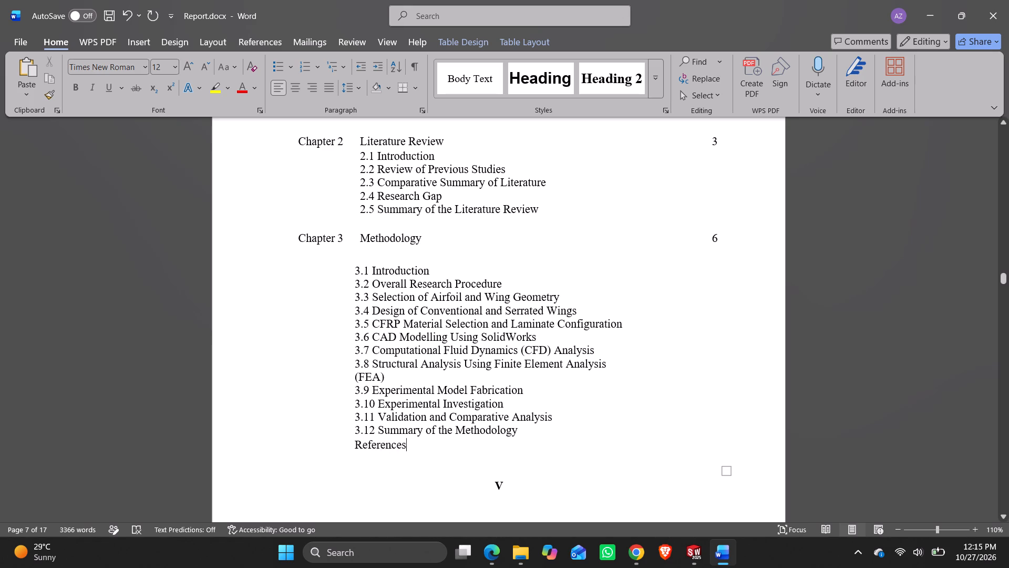
{"action": "left_click", "coordinate": [354, 448]}
{"action": "left_click", "coordinate": [324, 446]}
{"action": "key", "text": "Return"}
{"action": "key", "text": "Return"}
{"action": "key", "text": "Return"}
{"action": "key", "text": "Return"}
{"action": "key", "text": "Return"}
{"action": "key", "text": "Return"}
{"action": "key", "text": "Return"}
{"action": "key", "text": "Return"}
{"action": "key", "text": "Return"}
{"action": "key", "text": "Return"}
{"action": "key", "text": "Return"}
{"action": "key", "text": "Return"}
{"action": "key", "text": "Return"}
{"action": "key", "text": "BackSpace"}
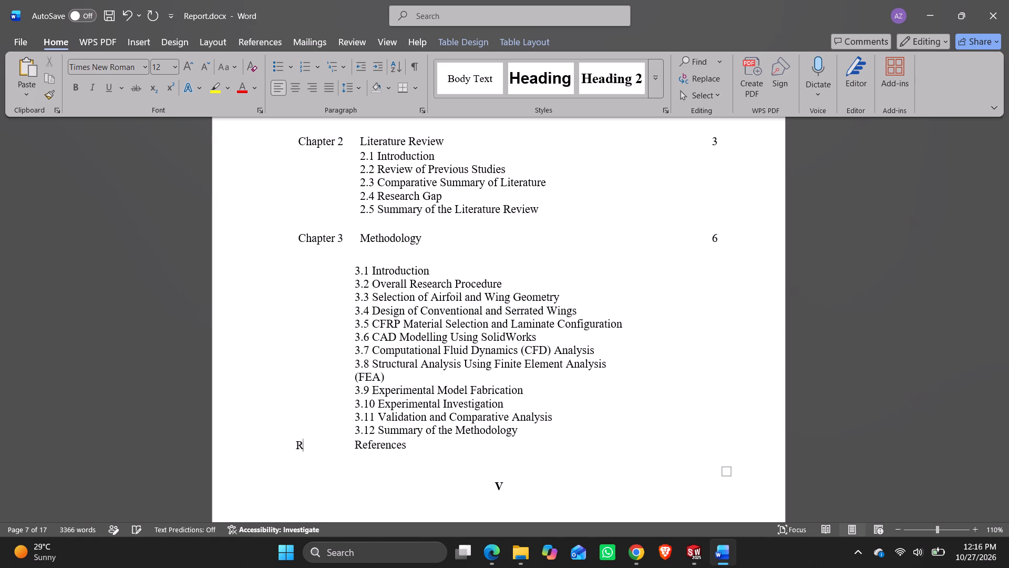
{"action": "type", "text": "efe"}
{"action": "type", "text": "rences"}
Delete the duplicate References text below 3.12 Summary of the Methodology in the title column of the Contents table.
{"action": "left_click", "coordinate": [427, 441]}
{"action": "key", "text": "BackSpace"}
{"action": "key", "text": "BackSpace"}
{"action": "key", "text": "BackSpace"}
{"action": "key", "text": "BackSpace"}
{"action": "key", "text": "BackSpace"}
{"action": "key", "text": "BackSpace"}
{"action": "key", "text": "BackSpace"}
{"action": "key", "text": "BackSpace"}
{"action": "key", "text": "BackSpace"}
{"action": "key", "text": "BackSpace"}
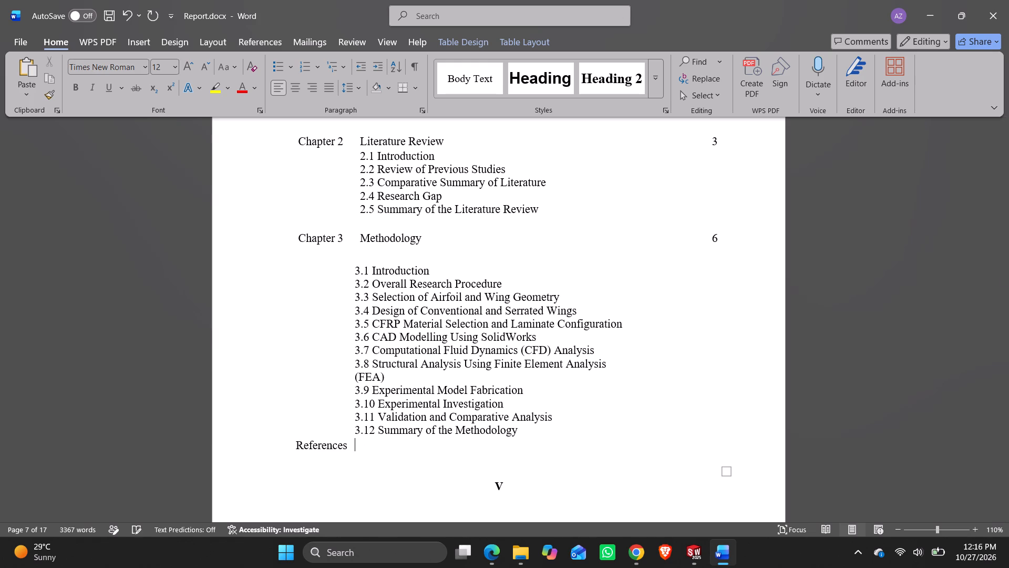
Add a blank row below the References entry at the end of the Contents table.
{"action": "left_click", "coordinate": [726, 445]}
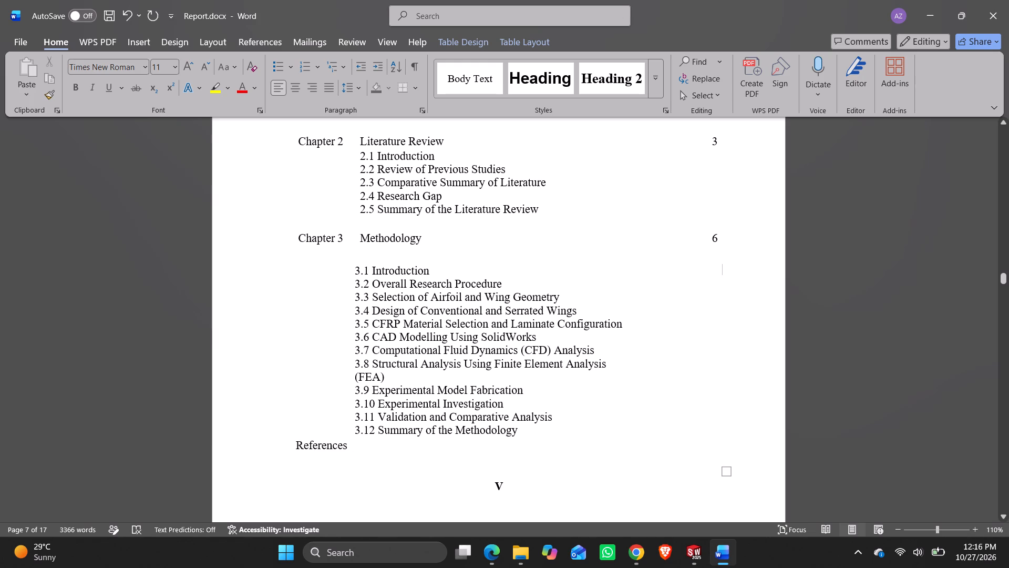
{"action": "key", "text": "Return"}
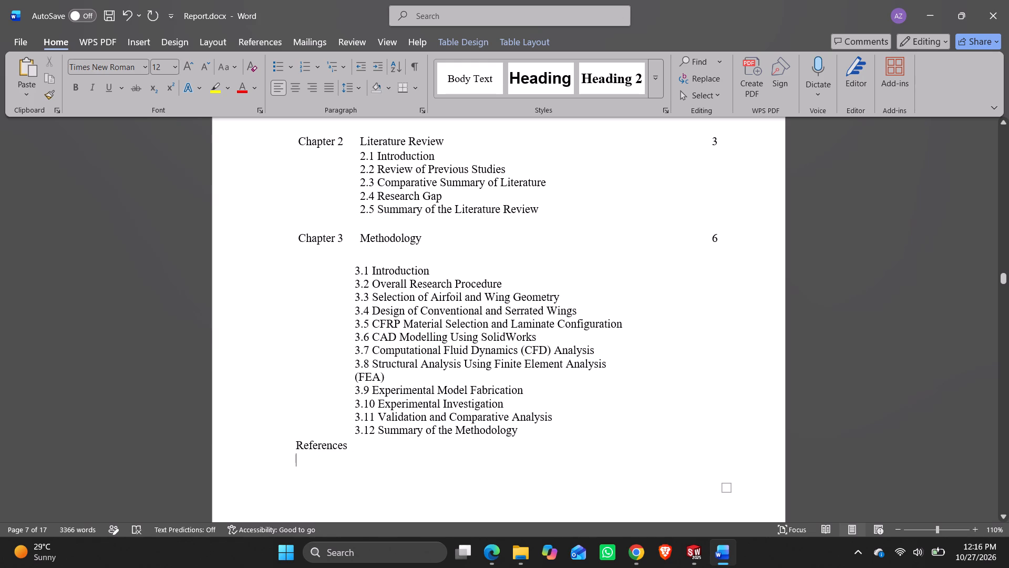
{"action": "key", "text": "BackSpace"}
{"action": "key", "text": "BackSpace"}
{"action": "key", "text": "ctrl+z"}
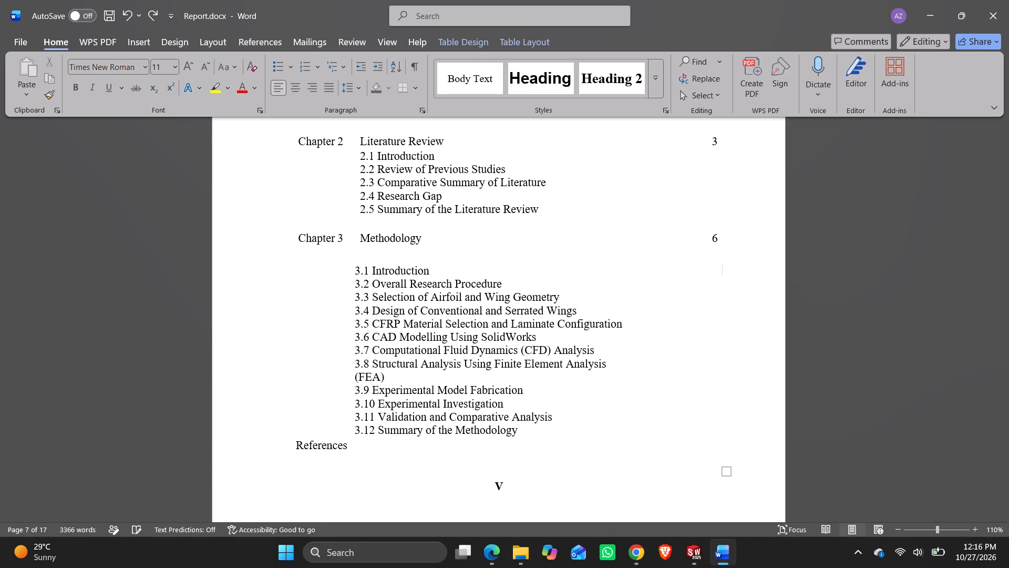
{"action": "key", "text": "Return"}
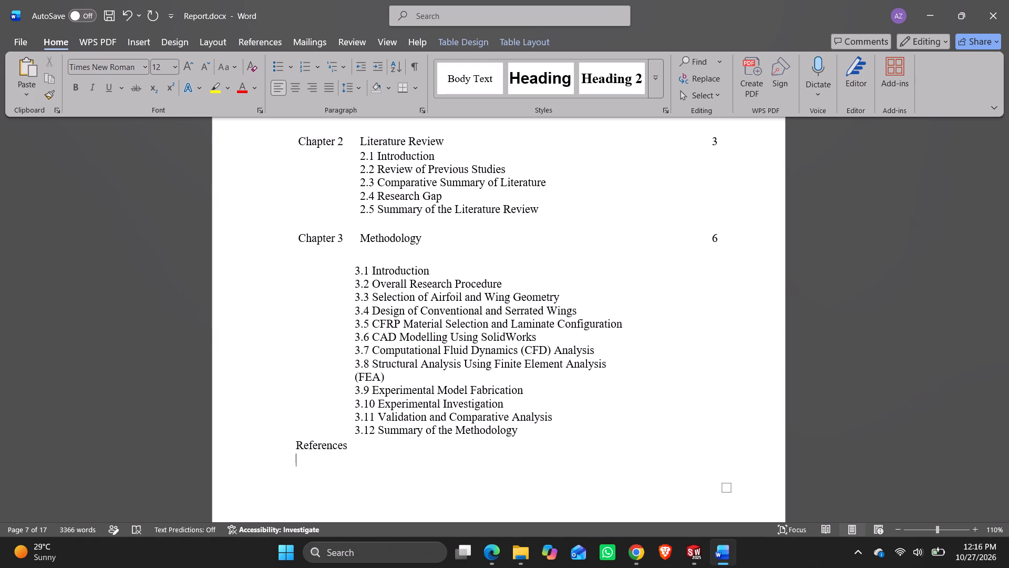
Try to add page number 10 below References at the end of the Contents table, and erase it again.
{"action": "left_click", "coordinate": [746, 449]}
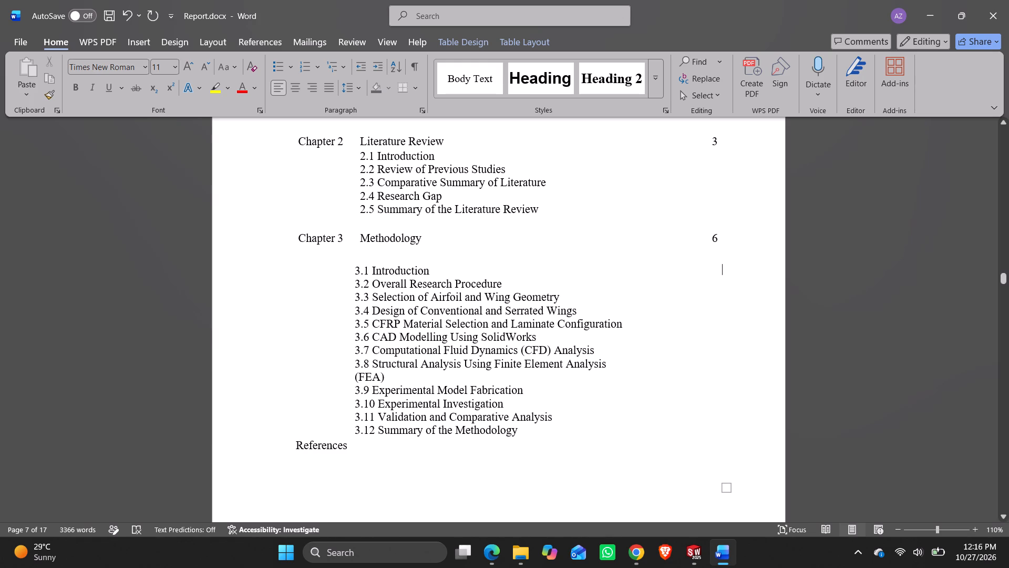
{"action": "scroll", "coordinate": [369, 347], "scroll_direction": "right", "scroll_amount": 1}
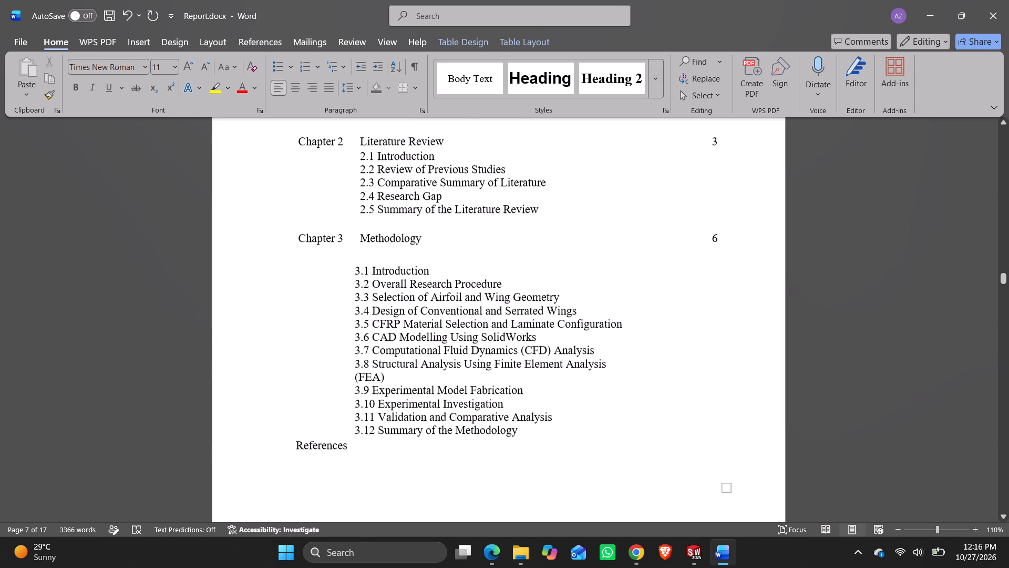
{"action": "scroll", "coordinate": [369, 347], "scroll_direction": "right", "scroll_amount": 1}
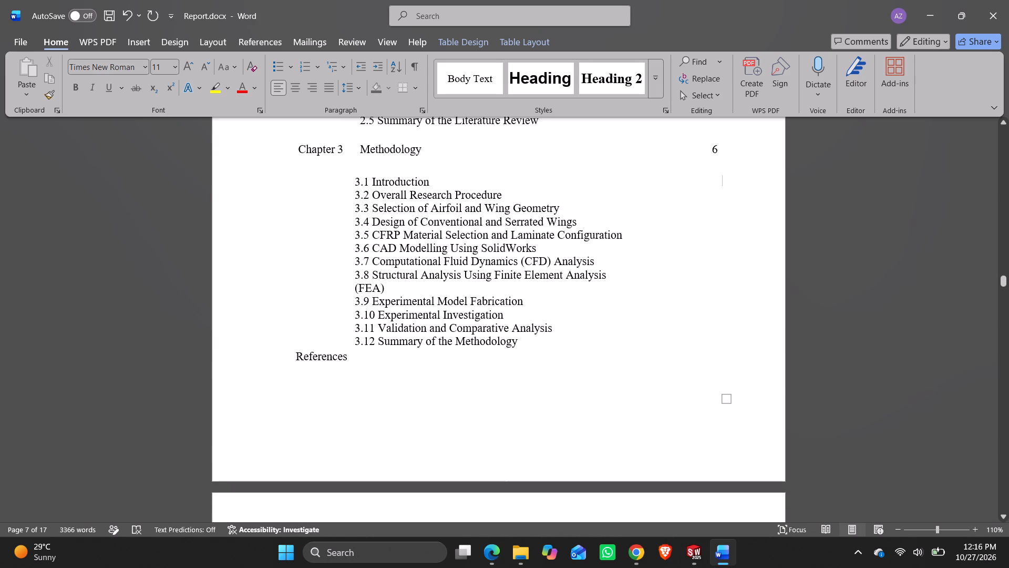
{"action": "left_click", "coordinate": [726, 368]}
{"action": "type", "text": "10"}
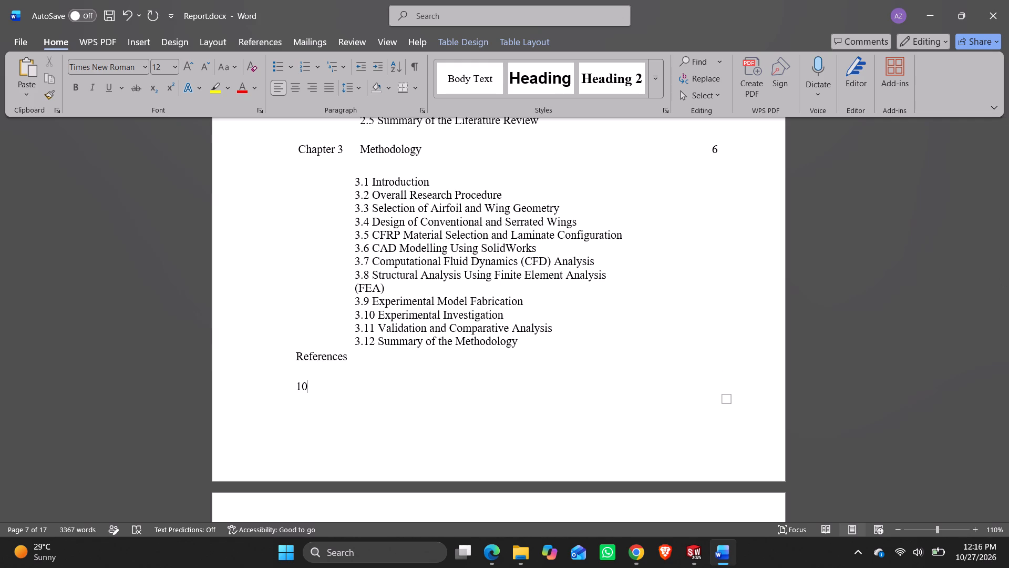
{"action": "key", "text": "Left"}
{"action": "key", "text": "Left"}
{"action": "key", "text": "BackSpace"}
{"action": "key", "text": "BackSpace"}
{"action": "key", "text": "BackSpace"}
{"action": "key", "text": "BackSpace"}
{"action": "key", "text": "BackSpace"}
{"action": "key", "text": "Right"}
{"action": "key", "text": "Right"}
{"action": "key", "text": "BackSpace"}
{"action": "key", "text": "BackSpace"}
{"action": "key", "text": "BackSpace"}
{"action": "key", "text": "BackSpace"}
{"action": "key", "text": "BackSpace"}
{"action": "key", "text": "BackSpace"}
Undo the blank row added below References in the Contents table and clear the leftover R beside References.
{"action": "key", "text": "ctrl+z"}
{"action": "key", "text": "ctrl+z"}
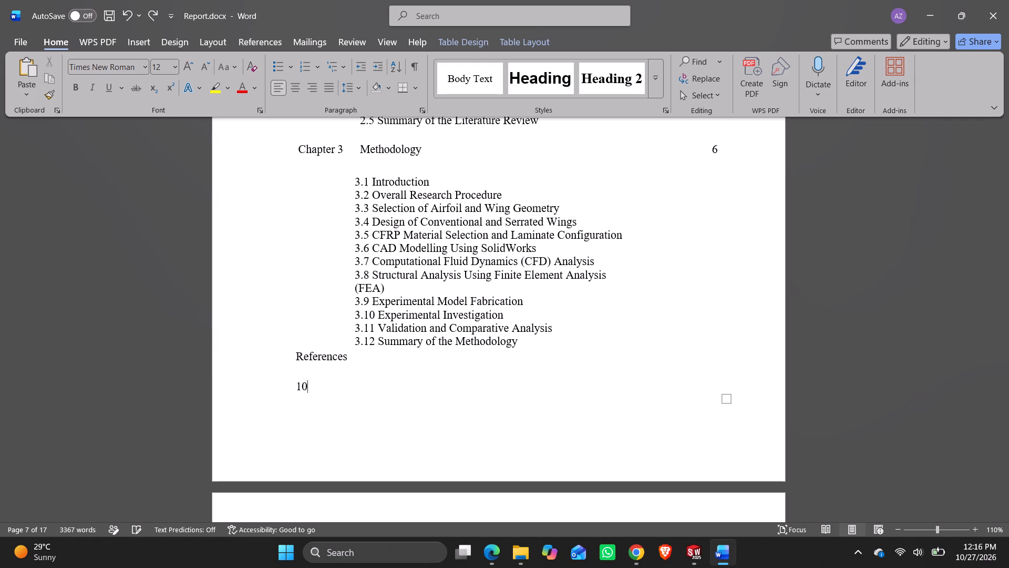
{"action": "key", "text": "ctrl+z"}
{"action": "key", "text": "ctrl+z"}
{"action": "key", "text": "ctrl+z"}
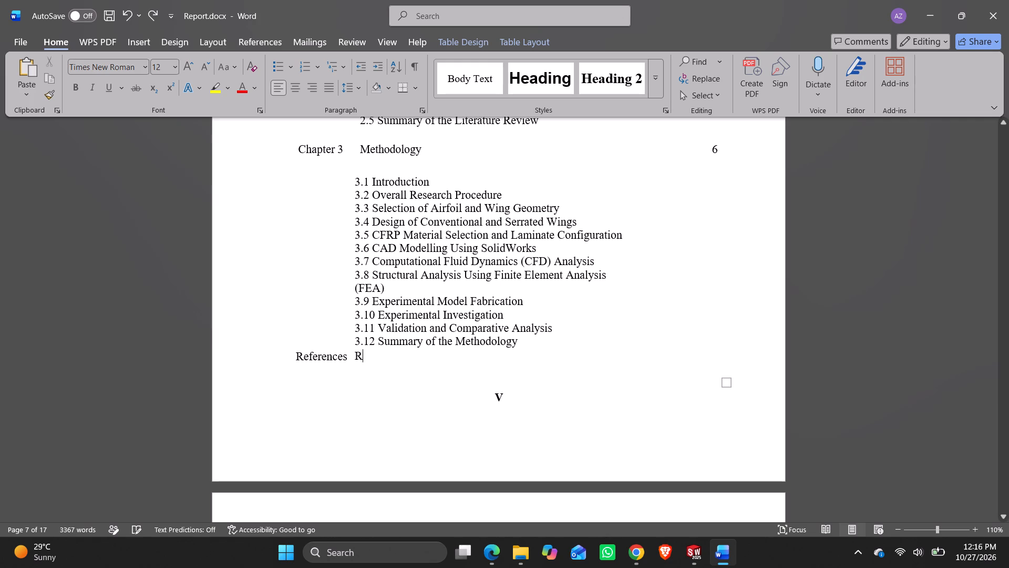
{"action": "left_click", "coordinate": [710, 360]}
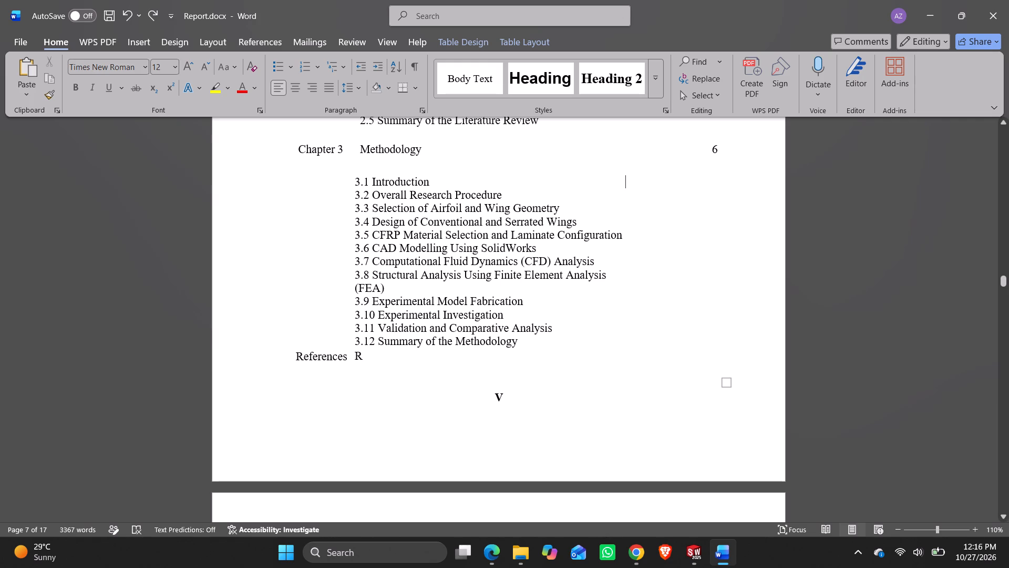
{"action": "left_click", "coordinate": [377, 355]}
{"action": "key", "text": "BackSpace"}
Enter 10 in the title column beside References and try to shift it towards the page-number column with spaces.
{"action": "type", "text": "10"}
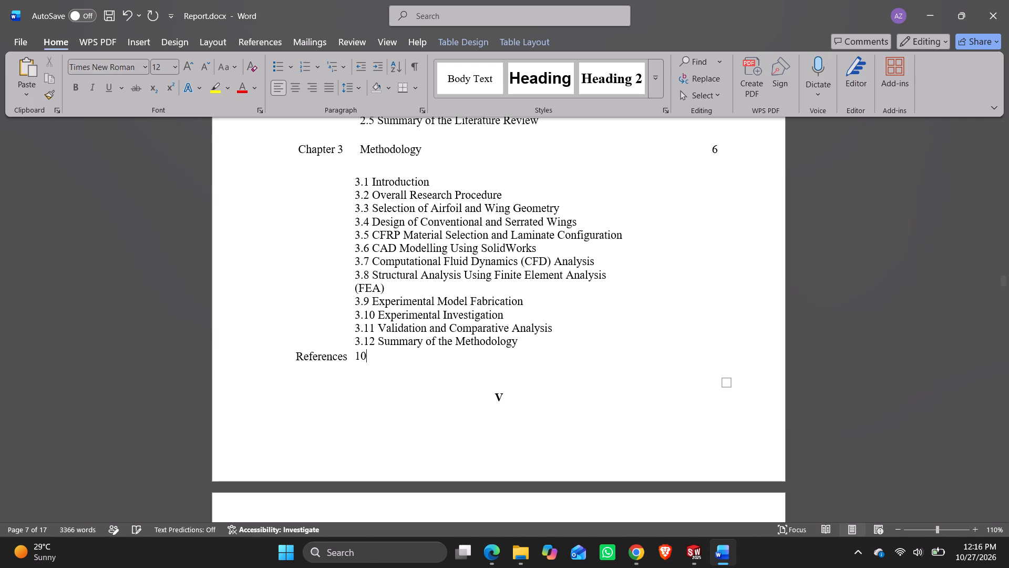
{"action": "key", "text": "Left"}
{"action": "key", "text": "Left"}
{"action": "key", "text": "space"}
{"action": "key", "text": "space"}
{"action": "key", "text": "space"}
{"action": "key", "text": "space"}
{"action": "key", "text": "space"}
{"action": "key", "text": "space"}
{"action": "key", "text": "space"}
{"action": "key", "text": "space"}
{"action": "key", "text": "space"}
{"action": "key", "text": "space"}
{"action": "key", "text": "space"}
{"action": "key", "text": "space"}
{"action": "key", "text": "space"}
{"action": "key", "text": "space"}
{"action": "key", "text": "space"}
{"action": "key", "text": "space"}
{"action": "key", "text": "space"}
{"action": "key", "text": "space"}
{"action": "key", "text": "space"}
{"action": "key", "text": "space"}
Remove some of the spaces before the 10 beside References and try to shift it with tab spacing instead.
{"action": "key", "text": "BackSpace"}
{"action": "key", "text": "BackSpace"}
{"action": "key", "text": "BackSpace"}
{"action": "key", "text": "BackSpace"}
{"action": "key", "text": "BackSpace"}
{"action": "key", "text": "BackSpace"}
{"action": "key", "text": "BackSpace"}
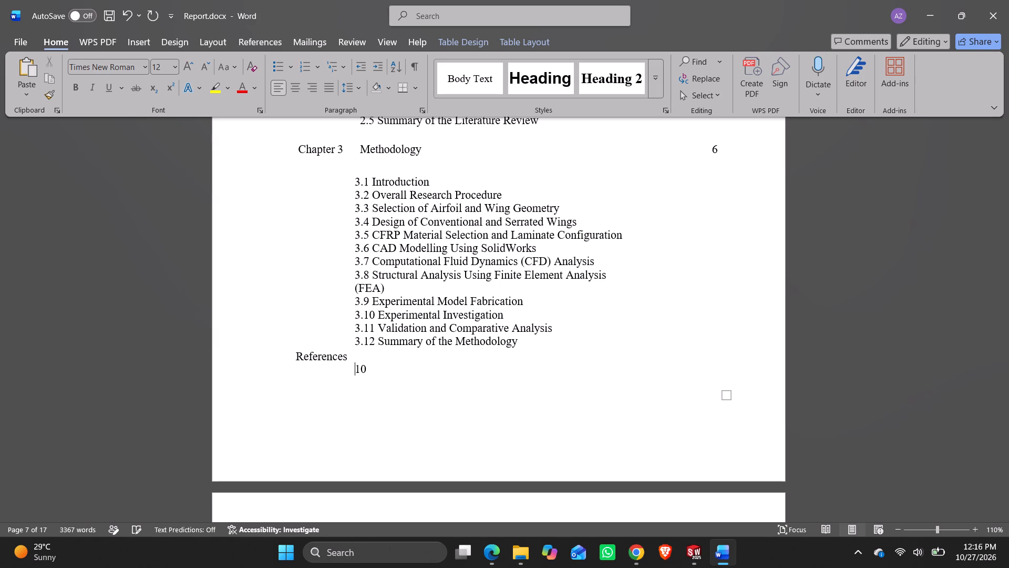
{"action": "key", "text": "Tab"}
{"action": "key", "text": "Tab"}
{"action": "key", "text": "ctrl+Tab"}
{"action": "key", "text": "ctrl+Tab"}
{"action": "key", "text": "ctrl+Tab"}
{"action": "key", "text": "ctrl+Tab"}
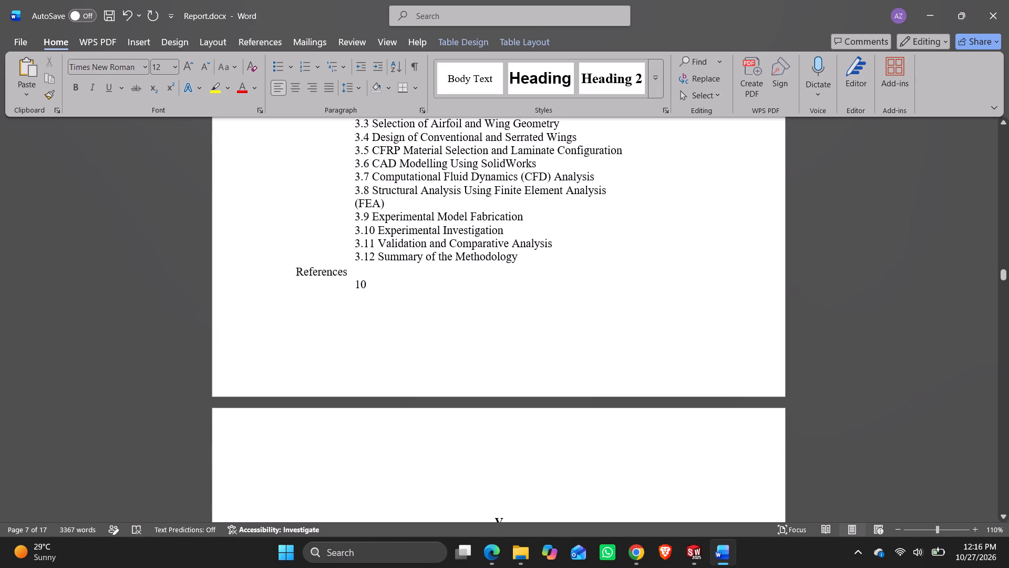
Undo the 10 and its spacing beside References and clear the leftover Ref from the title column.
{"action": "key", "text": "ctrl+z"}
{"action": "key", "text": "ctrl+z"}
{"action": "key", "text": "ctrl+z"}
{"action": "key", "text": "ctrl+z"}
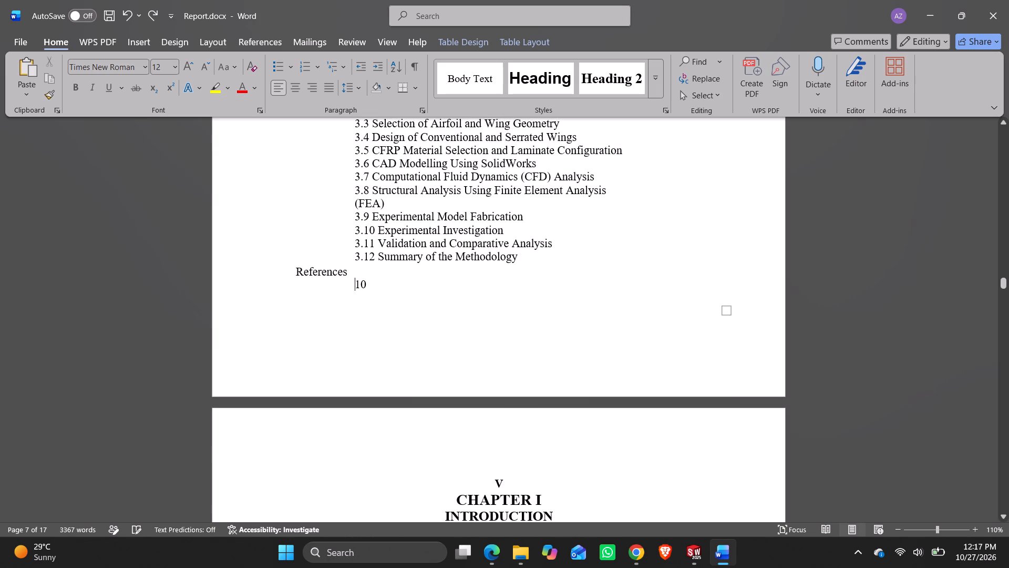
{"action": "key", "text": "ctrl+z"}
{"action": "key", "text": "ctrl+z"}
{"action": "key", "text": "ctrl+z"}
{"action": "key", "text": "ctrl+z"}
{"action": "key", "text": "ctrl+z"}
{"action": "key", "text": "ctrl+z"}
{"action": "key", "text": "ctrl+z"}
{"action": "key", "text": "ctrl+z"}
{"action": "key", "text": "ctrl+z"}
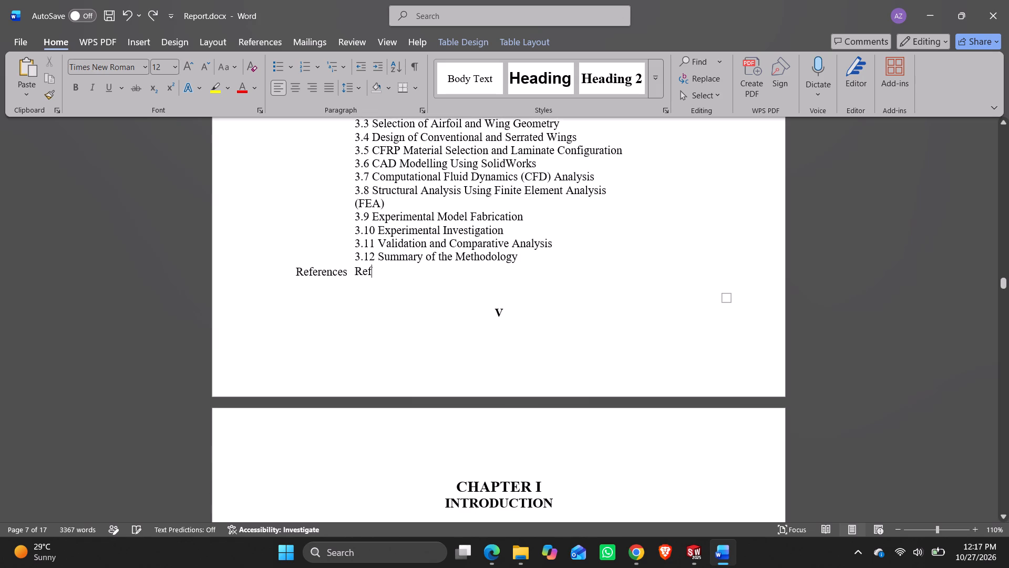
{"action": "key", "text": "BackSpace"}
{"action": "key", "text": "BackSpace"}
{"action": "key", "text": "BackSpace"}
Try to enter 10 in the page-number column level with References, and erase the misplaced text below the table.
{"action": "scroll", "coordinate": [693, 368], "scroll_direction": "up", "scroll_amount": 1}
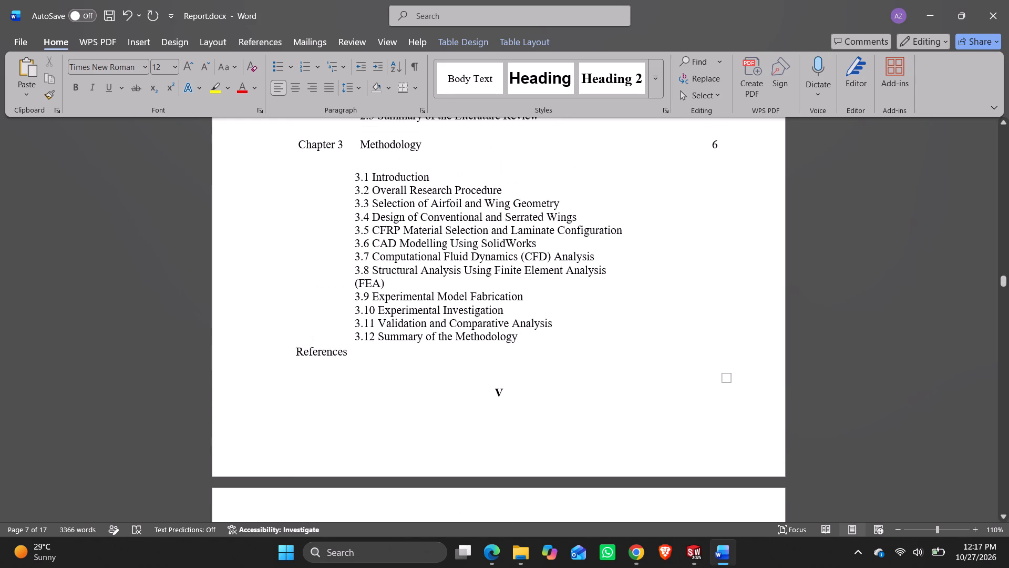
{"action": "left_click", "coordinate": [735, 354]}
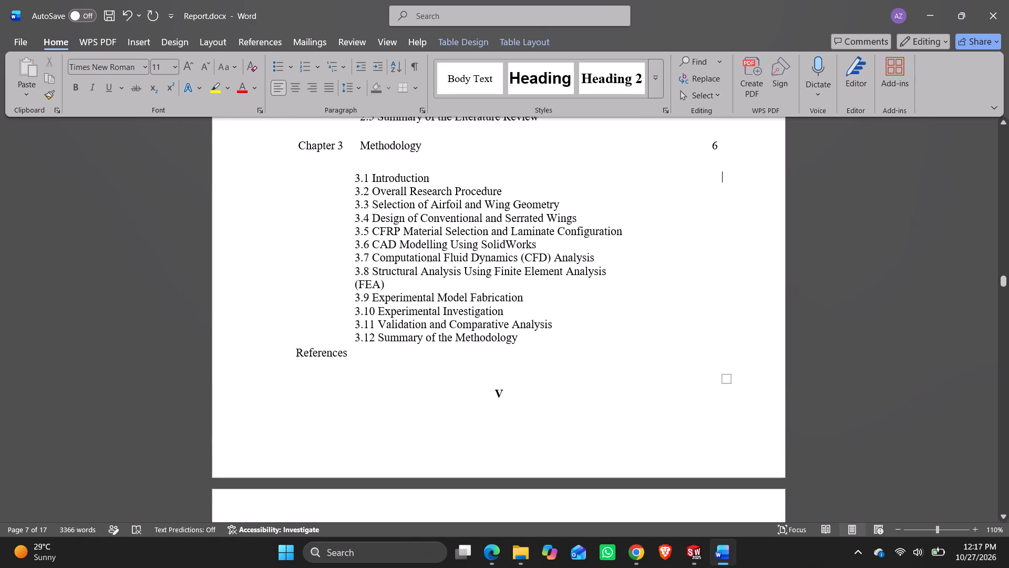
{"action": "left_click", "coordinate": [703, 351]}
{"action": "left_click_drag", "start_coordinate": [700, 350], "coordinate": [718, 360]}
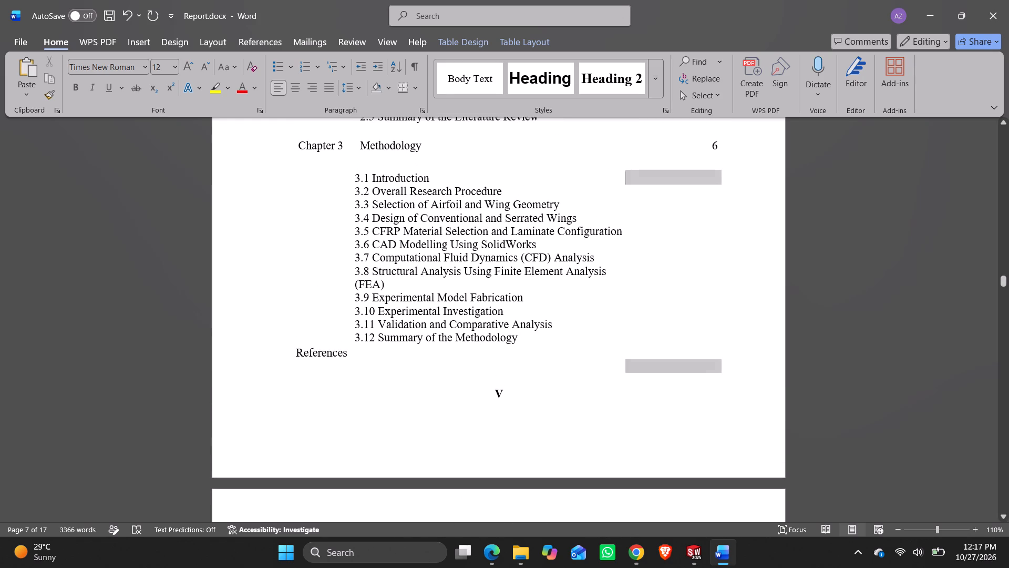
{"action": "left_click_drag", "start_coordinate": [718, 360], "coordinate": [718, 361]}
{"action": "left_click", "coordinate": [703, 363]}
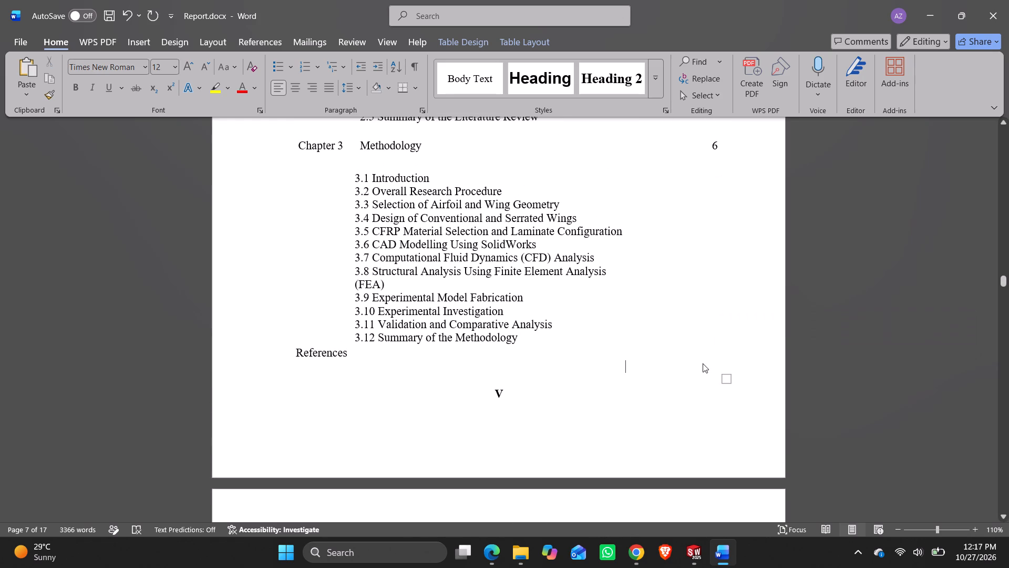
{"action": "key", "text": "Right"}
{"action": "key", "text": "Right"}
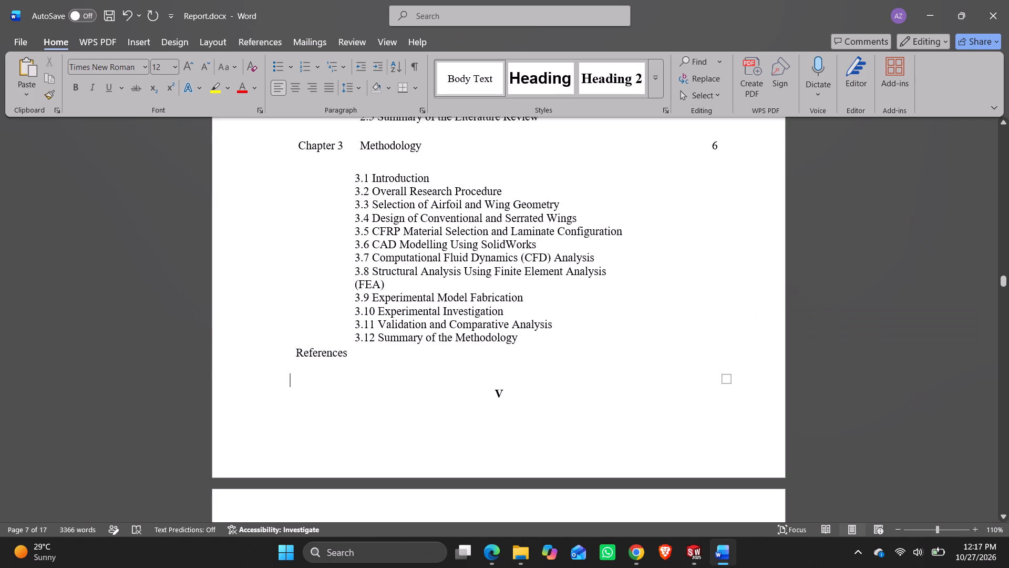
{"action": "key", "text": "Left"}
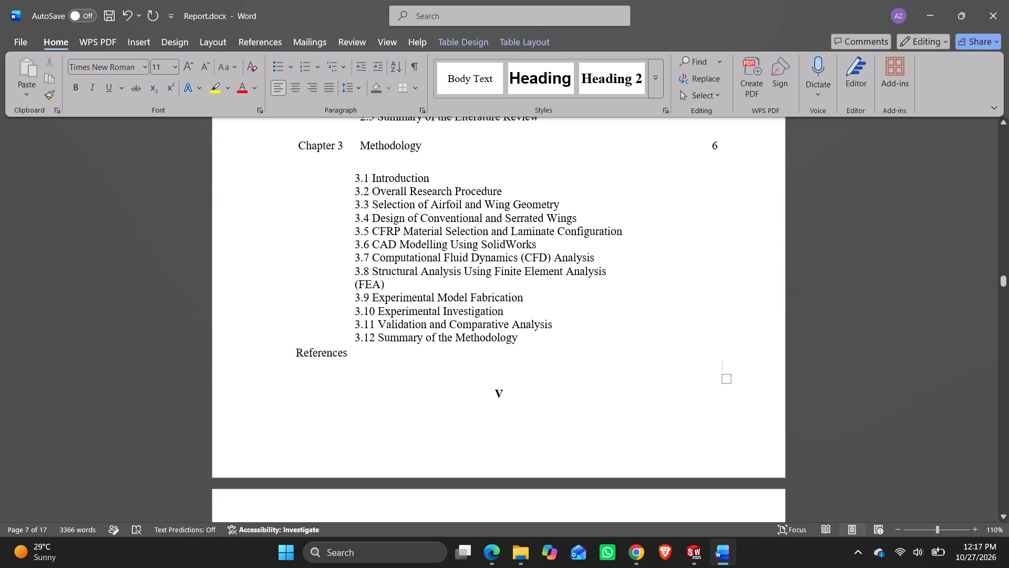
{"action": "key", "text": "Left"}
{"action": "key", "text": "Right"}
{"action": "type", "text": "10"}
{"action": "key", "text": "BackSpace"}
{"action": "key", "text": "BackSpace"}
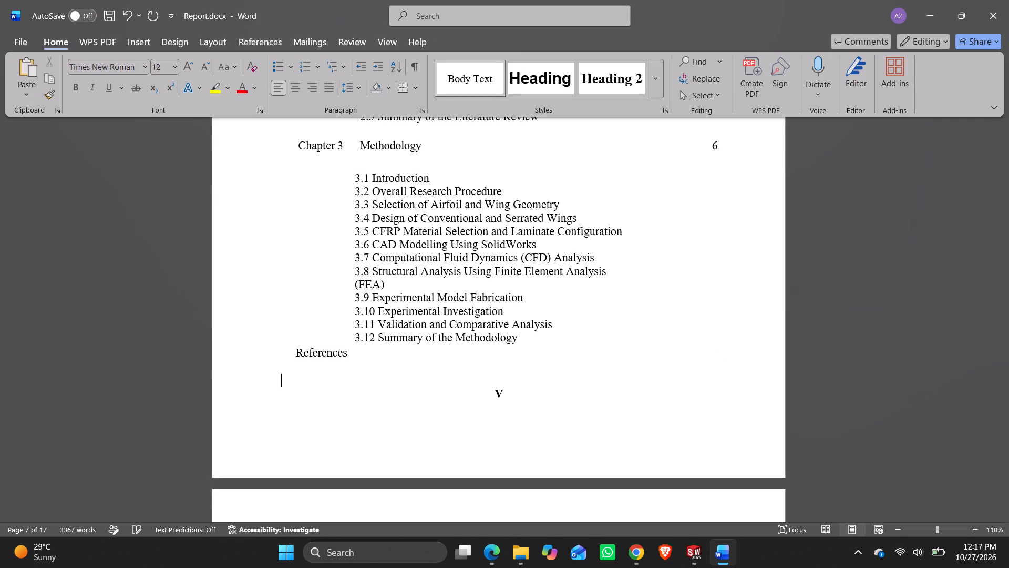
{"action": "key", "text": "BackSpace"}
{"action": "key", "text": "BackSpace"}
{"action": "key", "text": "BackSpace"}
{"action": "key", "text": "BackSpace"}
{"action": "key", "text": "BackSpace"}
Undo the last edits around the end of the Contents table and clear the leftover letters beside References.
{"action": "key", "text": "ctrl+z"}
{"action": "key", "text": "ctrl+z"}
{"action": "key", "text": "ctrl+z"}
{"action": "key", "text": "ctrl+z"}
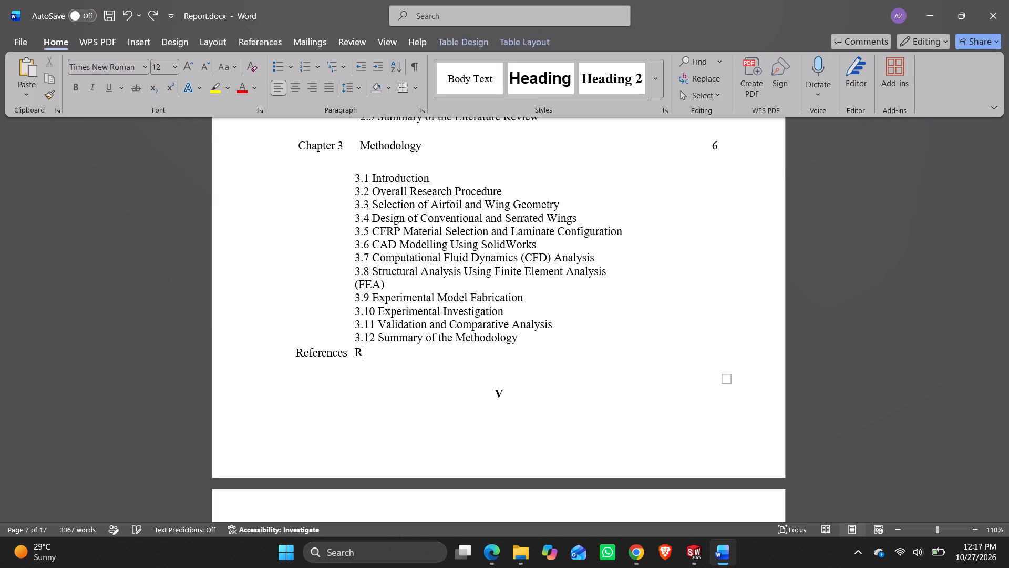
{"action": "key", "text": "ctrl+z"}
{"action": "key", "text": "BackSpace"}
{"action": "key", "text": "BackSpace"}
Review the report's front matter, from the Contents page back to the cover page and the Declaration with its signature block.
{"action": "scroll", "coordinate": [696, 362], "scroll_direction": "up", "scroll_amount": 4}
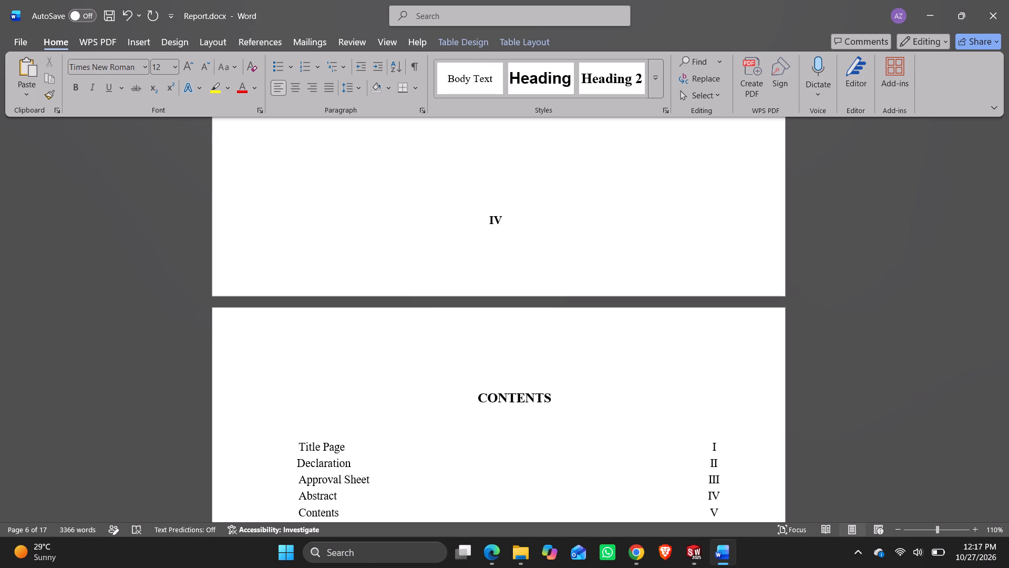
{"action": "scroll", "coordinate": [603, 324], "scroll_direction": "down", "scroll_amount": 3}
{"action": "scroll", "coordinate": [603, 324], "scroll_direction": "up", "scroll_amount": 1, "text": "ctrl"}
{"action": "scroll", "coordinate": [603, 324], "scroll_direction": "down", "scroll_amount": 1, "text": "ctrl"}
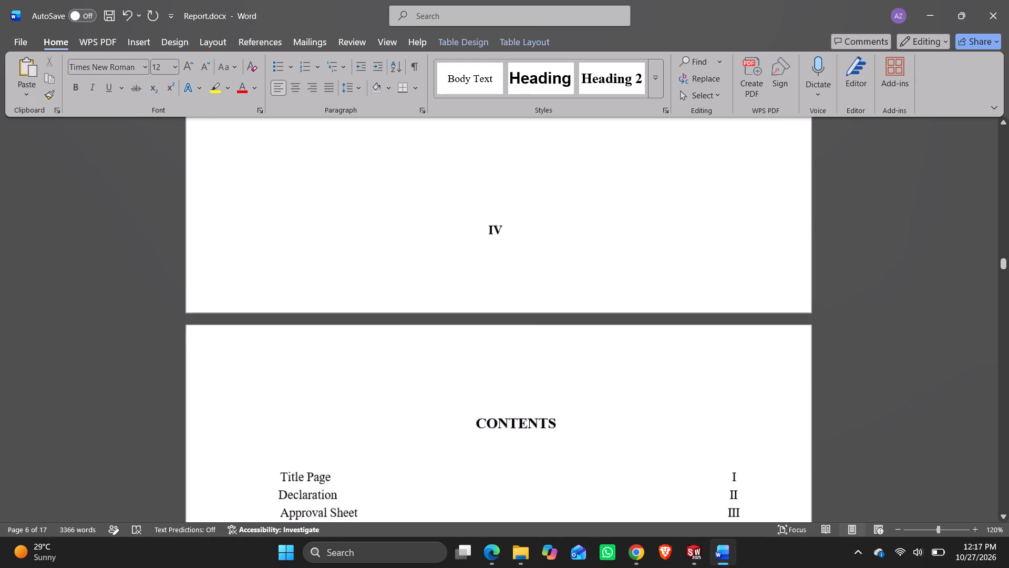
{"action": "scroll", "coordinate": [603, 324], "scroll_direction": "down", "scroll_amount": 10}
{"action": "scroll", "coordinate": [603, 324], "scroll_direction": "up", "scroll_amount": 13}
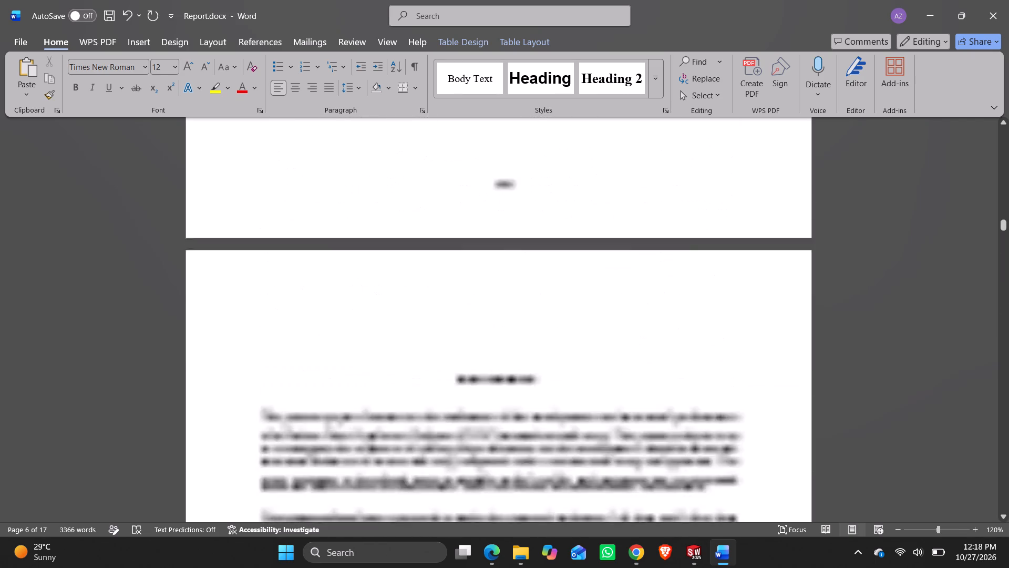
{"action": "scroll", "coordinate": [603, 324], "scroll_direction": "up", "scroll_amount": 16}
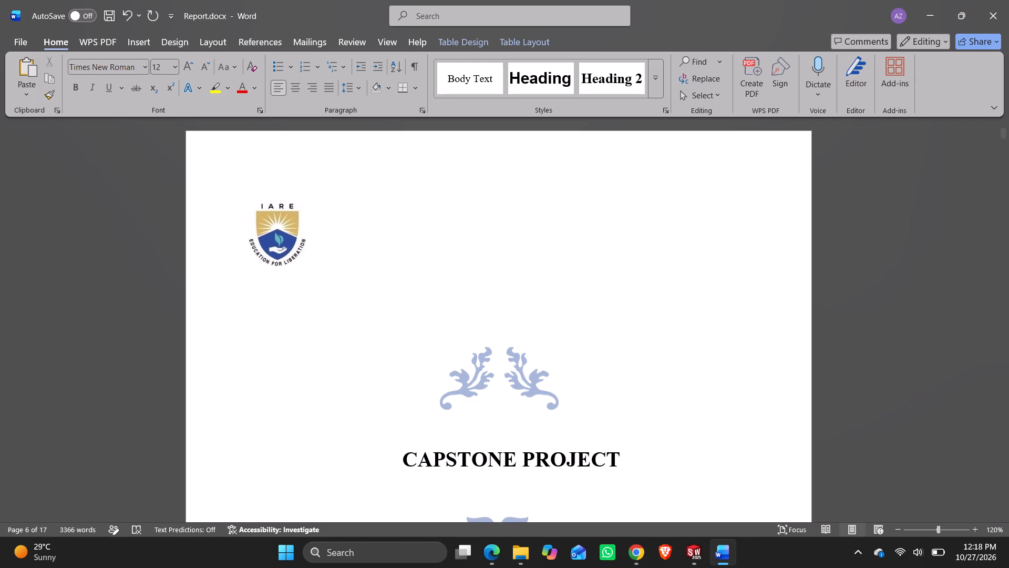
{"action": "scroll", "coordinate": [603, 324], "scroll_direction": "down", "scroll_amount": 20}
{"action": "scroll", "coordinate": [603, 324], "scroll_direction": "down", "scroll_amount": 14}
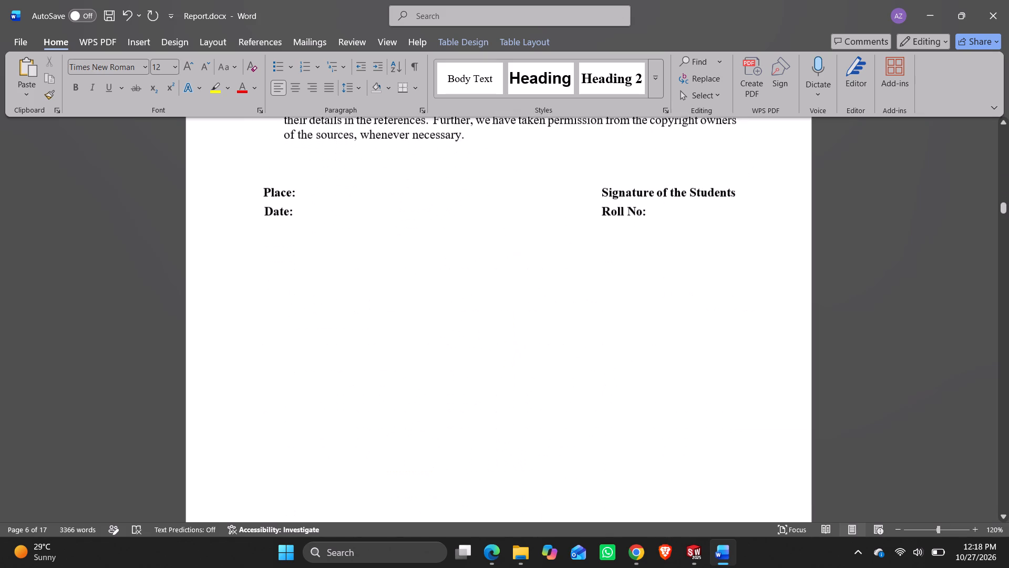
{"action": "scroll", "coordinate": [603, 324], "scroll_direction": "up", "scroll_amount": 2}
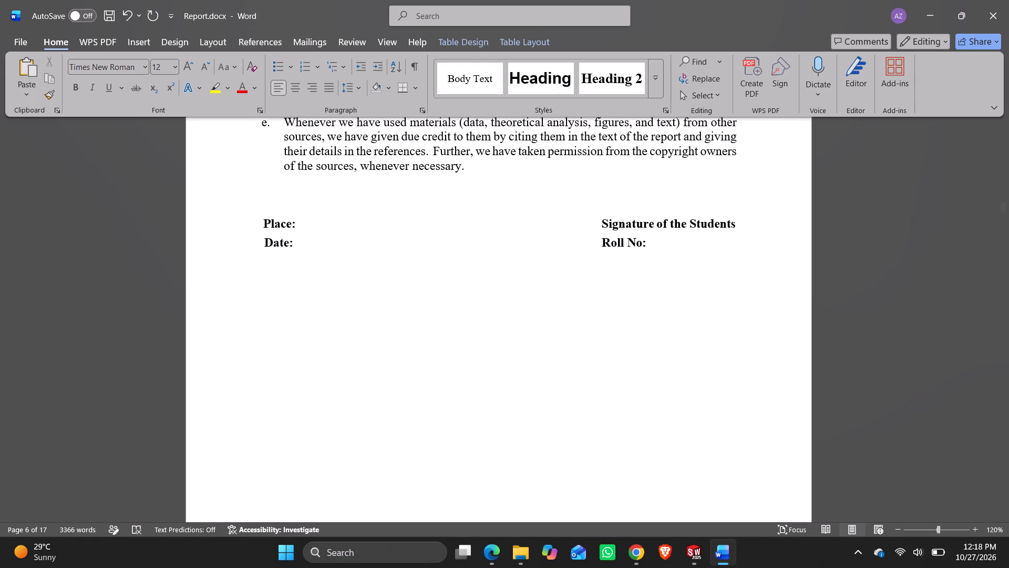
{"action": "scroll", "coordinate": [603, 324], "scroll_direction": "up", "scroll_amount": 3}
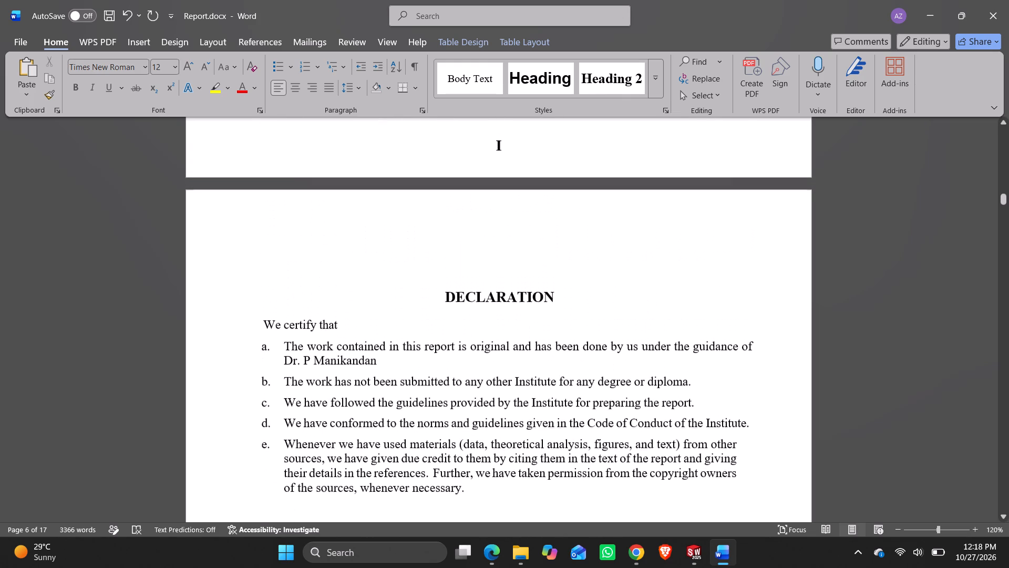
{"action": "scroll", "coordinate": [603, 324], "scroll_direction": "up", "scroll_amount": 1}
{"action": "scroll", "coordinate": [603, 324], "scroll_direction": "down", "scroll_amount": 2}
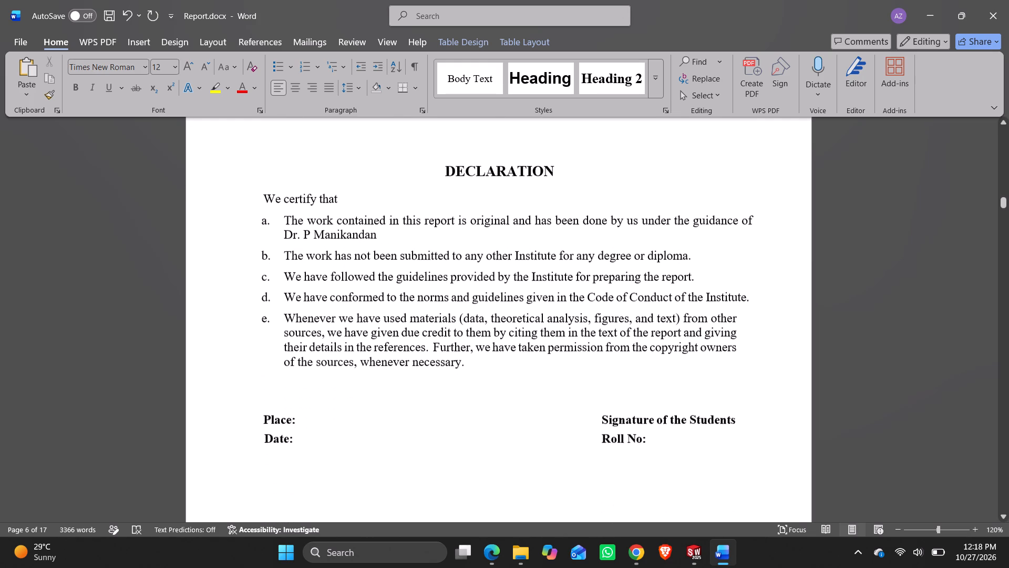
{"action": "scroll", "coordinate": [603, 324], "scroll_direction": "down", "scroll_amount": 2}
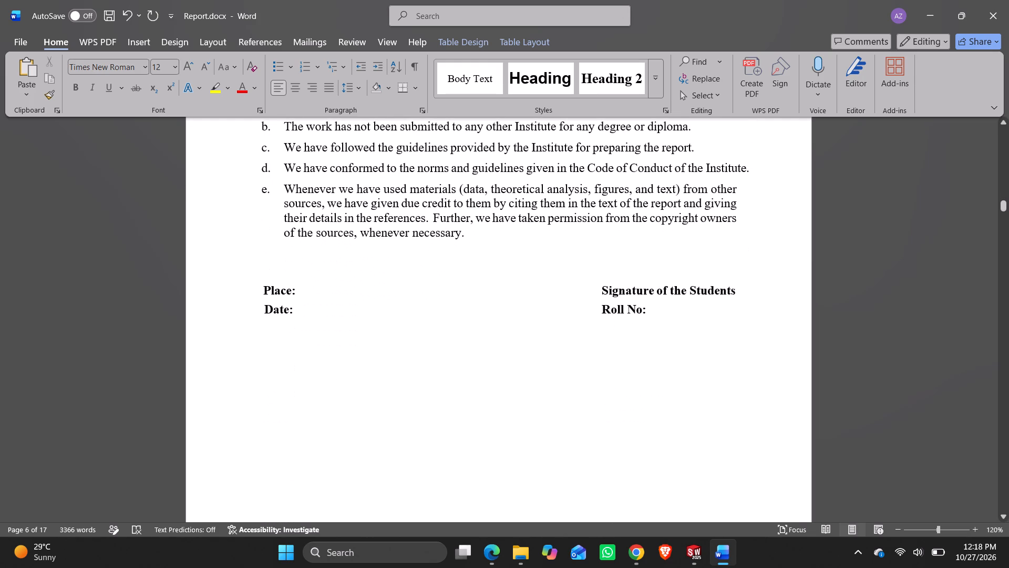